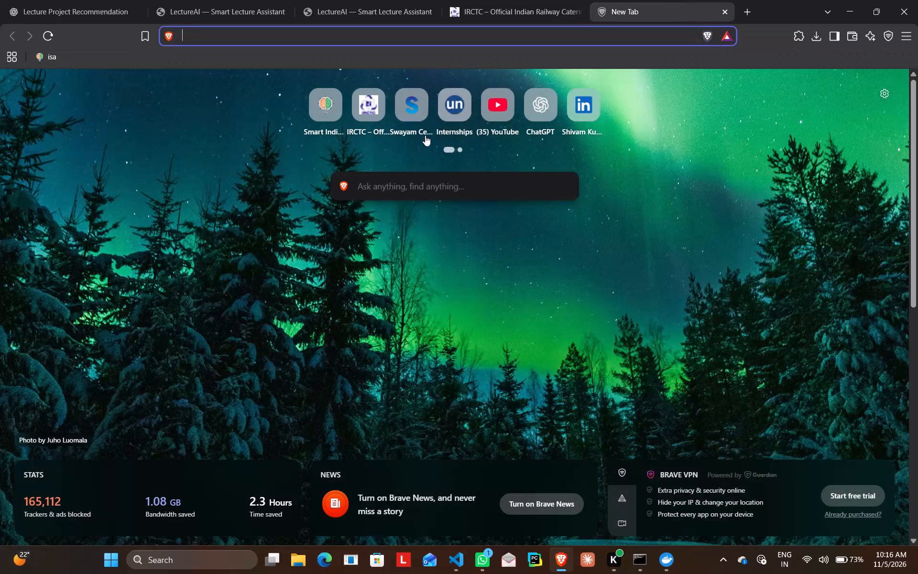
Search the web for google docs and open the Google Workspace result for the online document and PDF editor.
{"action": "left_click", "coordinate": [395, 184]}
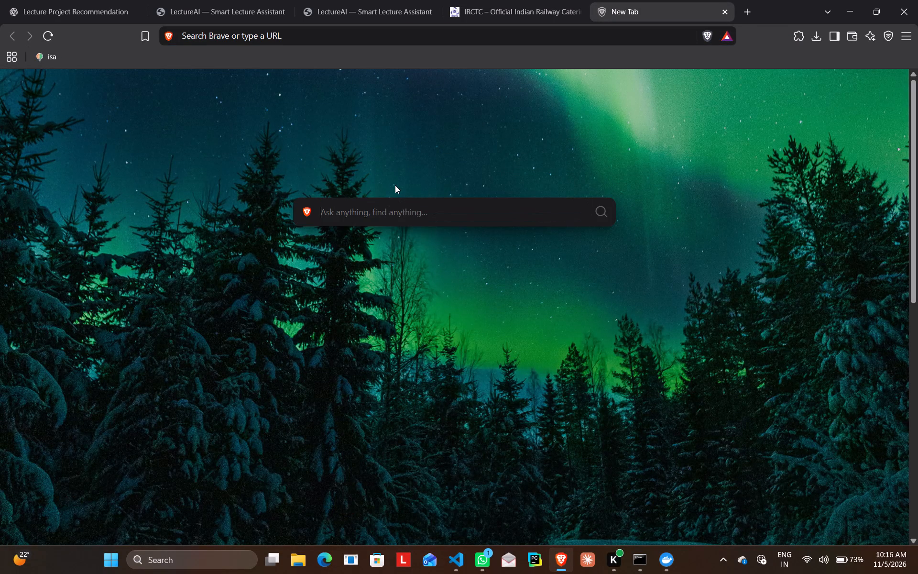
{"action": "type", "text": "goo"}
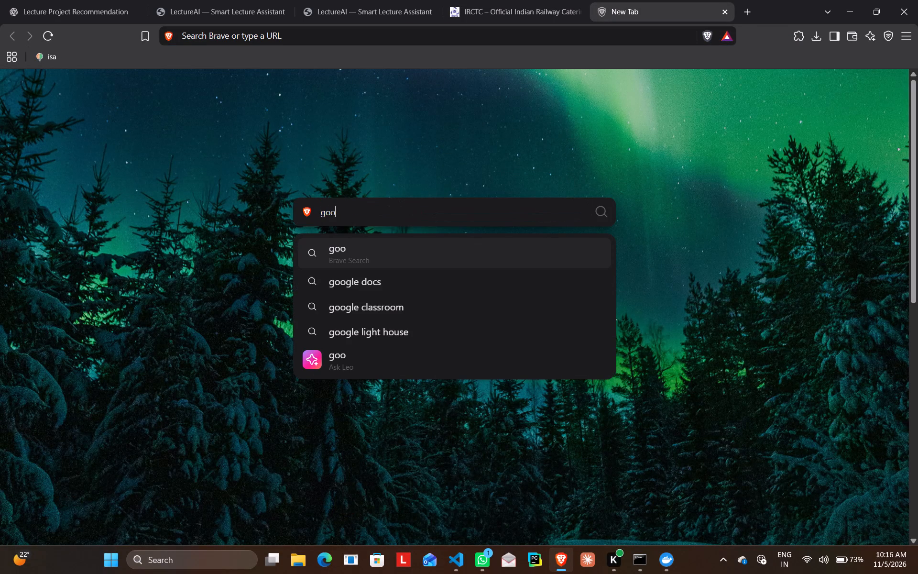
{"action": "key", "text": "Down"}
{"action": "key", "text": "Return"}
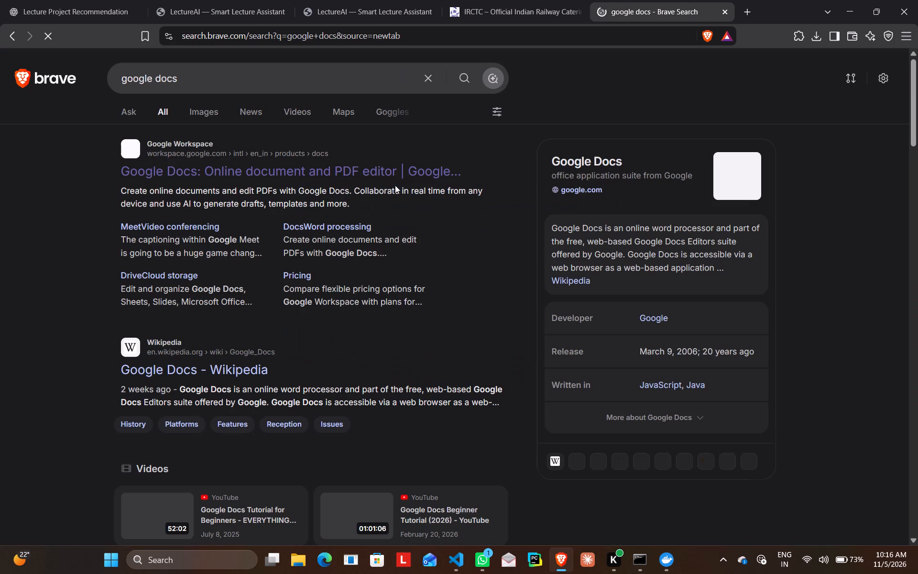
{"action": "left_click", "coordinate": [158, 177]}
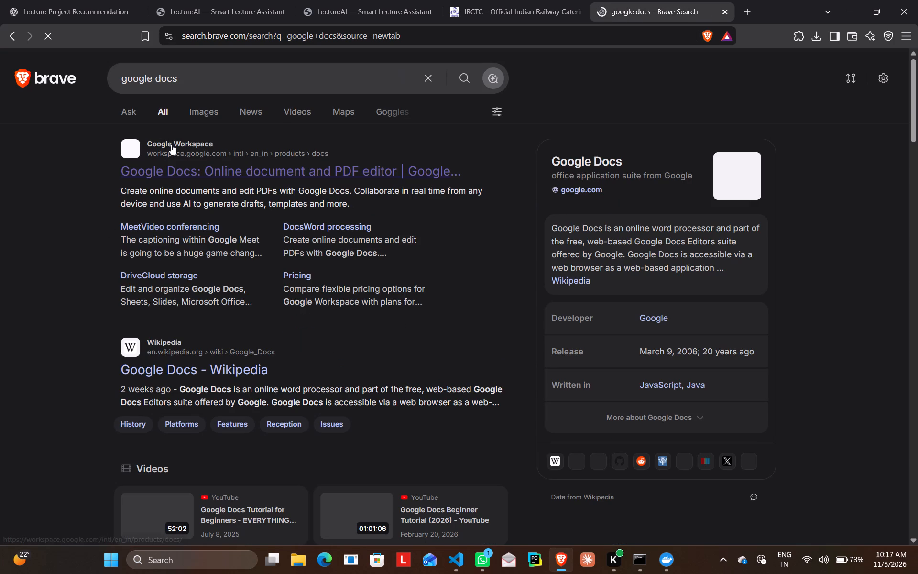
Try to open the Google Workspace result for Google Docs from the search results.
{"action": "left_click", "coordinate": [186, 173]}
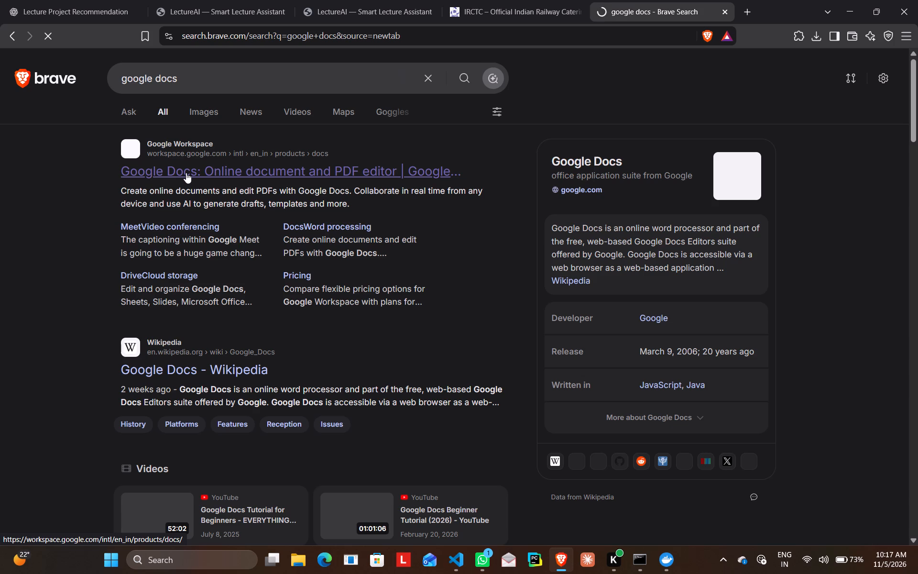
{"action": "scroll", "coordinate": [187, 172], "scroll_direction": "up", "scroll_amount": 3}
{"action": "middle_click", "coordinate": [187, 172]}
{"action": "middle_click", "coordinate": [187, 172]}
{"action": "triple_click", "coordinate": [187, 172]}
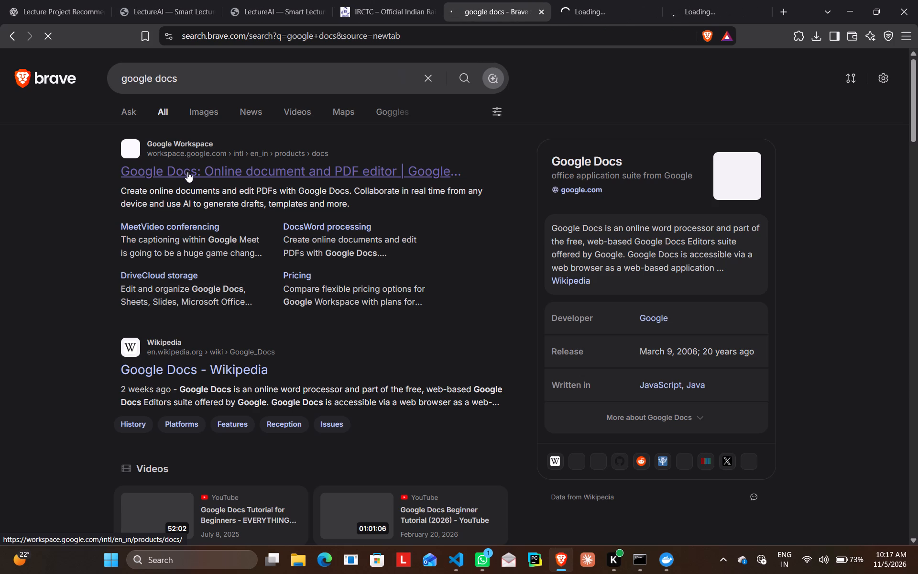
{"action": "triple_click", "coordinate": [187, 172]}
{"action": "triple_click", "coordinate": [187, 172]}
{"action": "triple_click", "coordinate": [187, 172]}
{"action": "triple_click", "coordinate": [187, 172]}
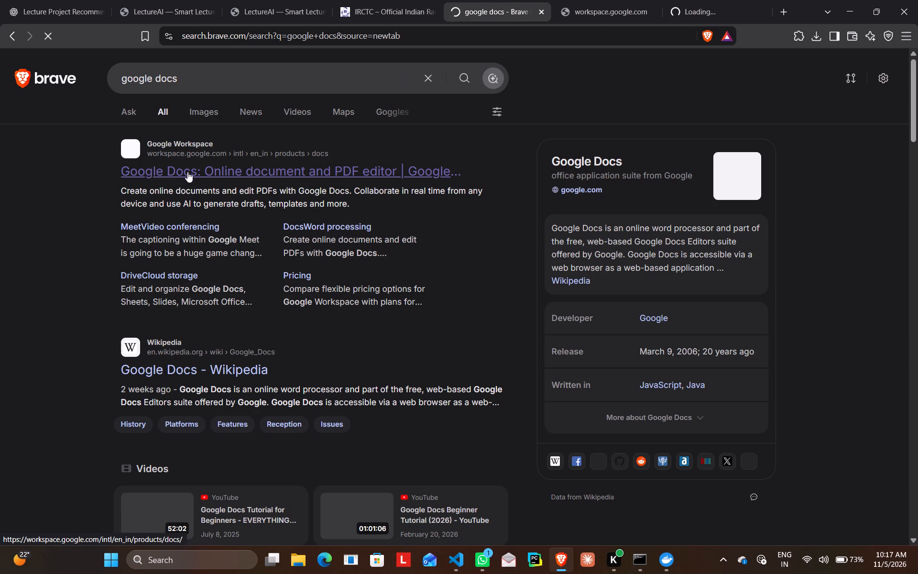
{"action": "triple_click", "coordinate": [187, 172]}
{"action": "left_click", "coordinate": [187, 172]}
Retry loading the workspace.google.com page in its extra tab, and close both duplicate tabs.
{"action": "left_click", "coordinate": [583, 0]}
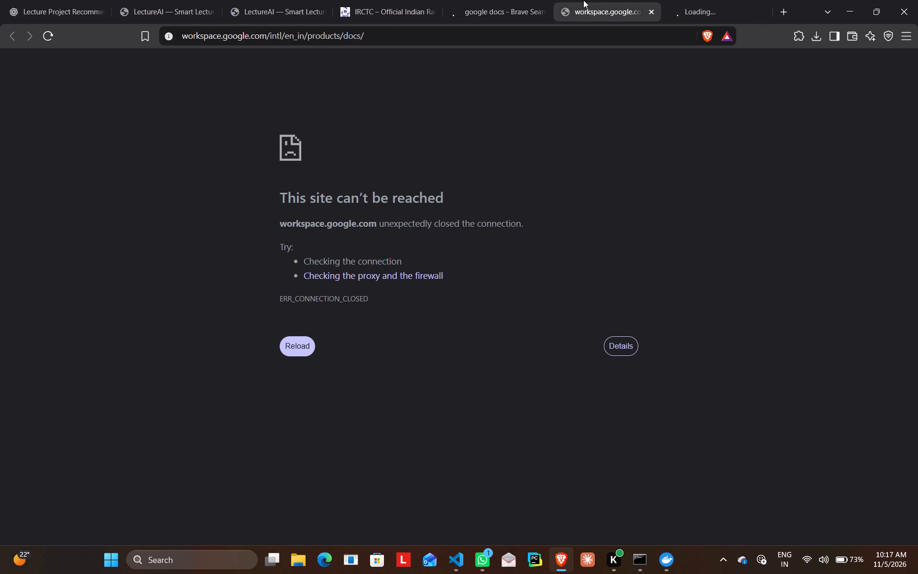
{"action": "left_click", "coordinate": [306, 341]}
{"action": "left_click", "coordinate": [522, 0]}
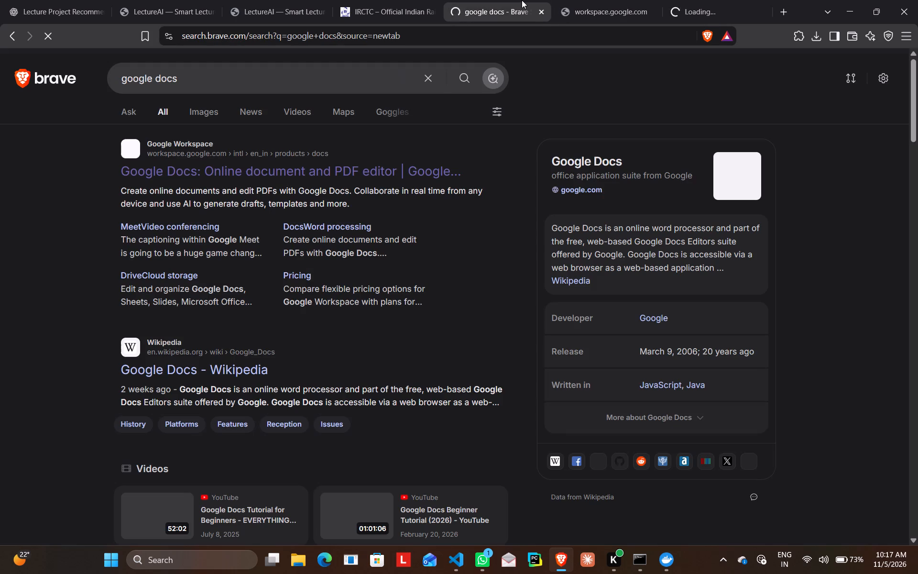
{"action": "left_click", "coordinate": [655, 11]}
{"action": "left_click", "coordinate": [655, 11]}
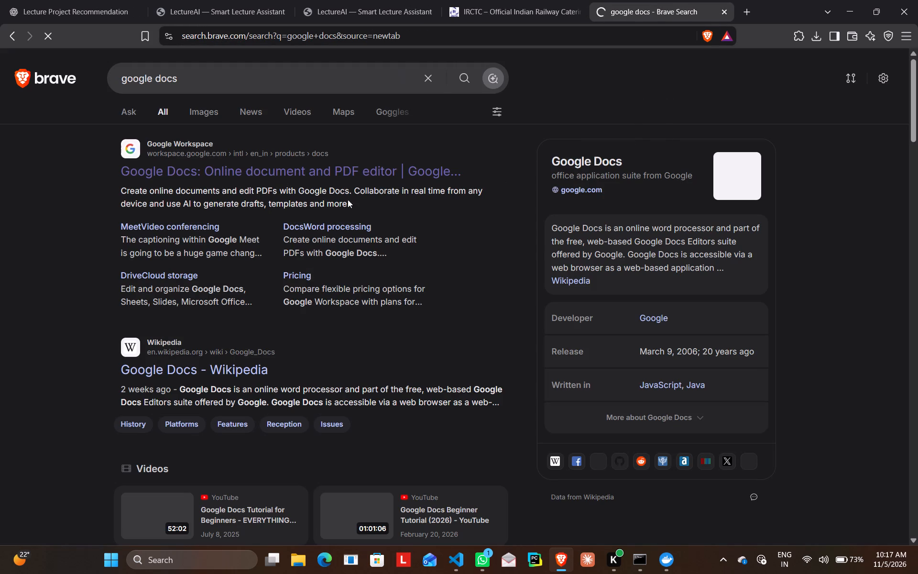
Open the Google Docs product page from the Google Workspace search result.
{"action": "scroll", "coordinate": [258, 209], "scroll_direction": "down", "scroll_amount": 6}
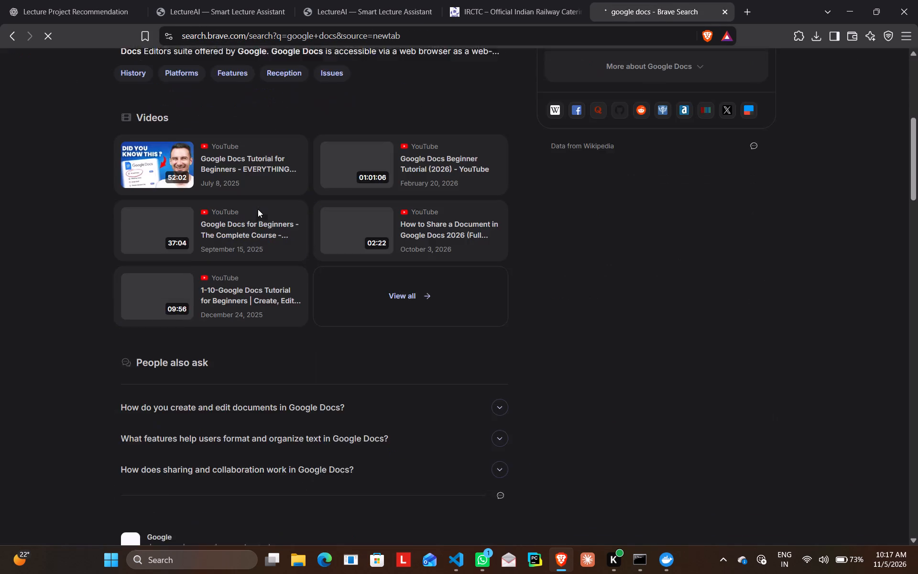
{"action": "scroll", "coordinate": [258, 209], "scroll_direction": "up", "scroll_amount": 6}
{"action": "left_click", "coordinate": [269, 170]}
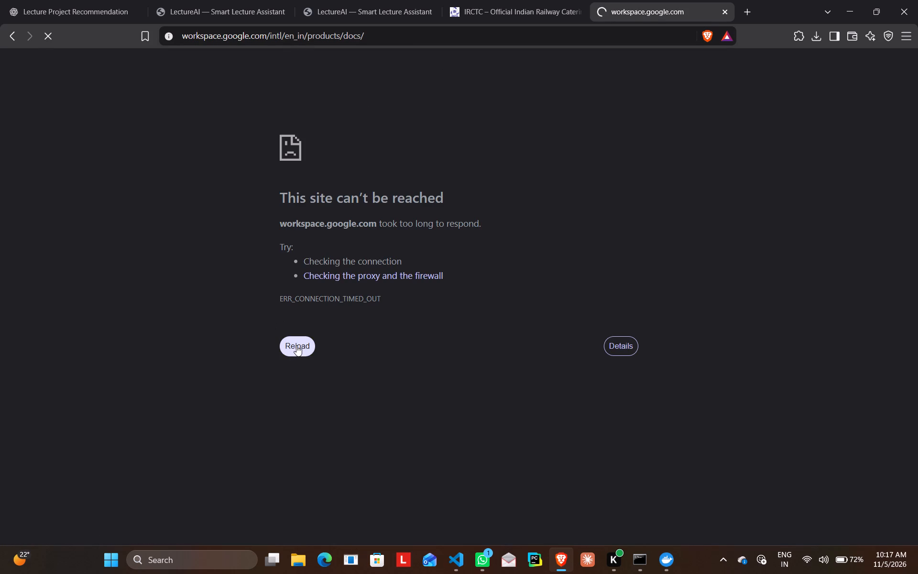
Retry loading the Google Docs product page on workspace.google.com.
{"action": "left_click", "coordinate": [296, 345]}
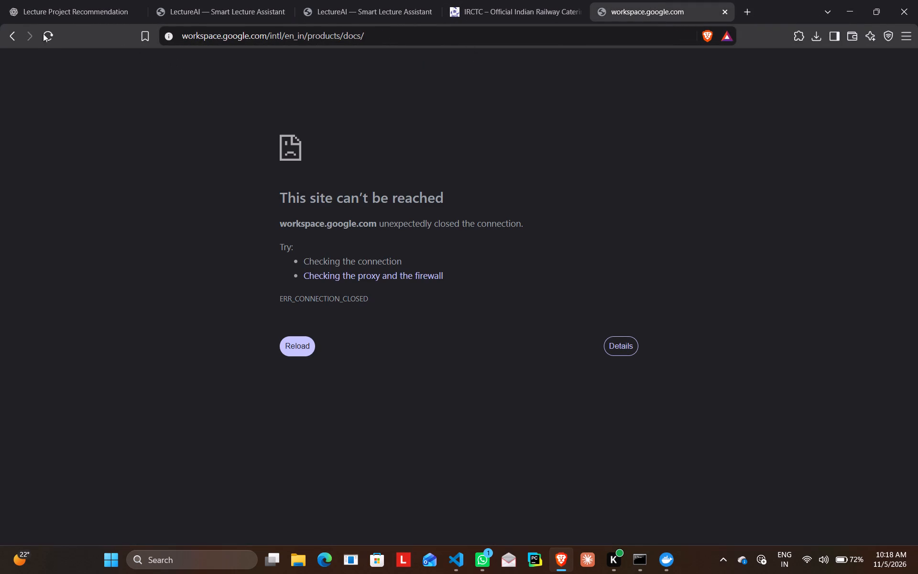
Return to the google docs search results and try again to open the Google Workspace result for Google Docs.
{"action": "left_click", "coordinate": [11, 35]}
{"action": "left_click", "coordinate": [236, 161]}
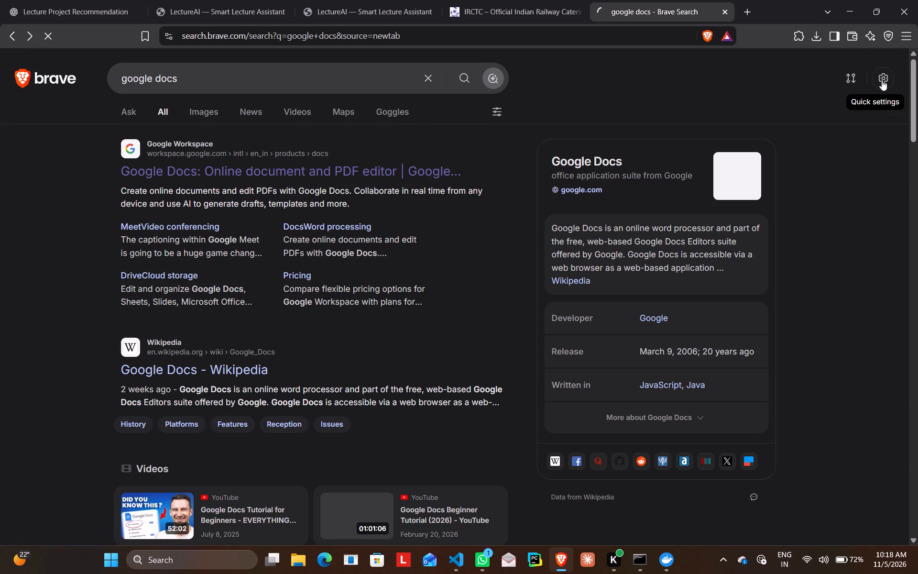
Open the Windows system search.
{"action": "left_click", "coordinate": [155, 562]}
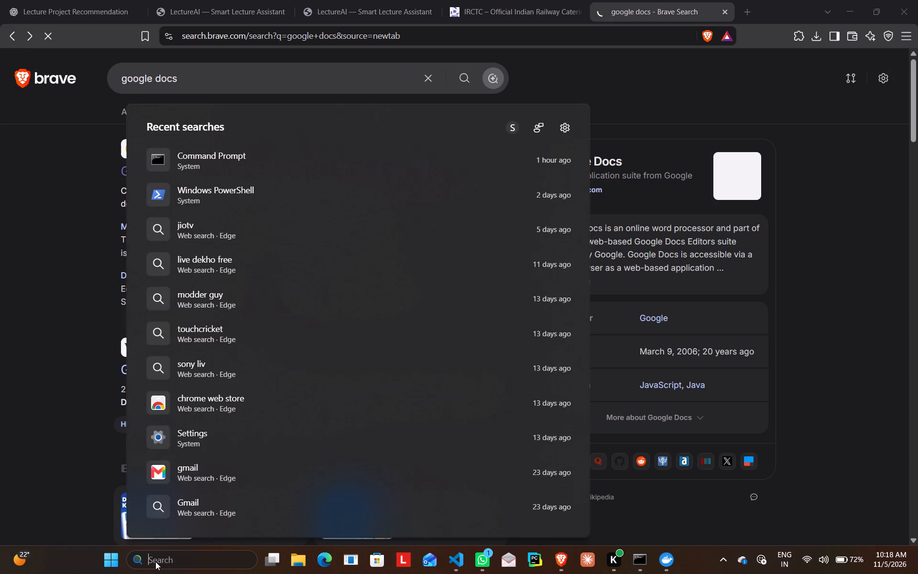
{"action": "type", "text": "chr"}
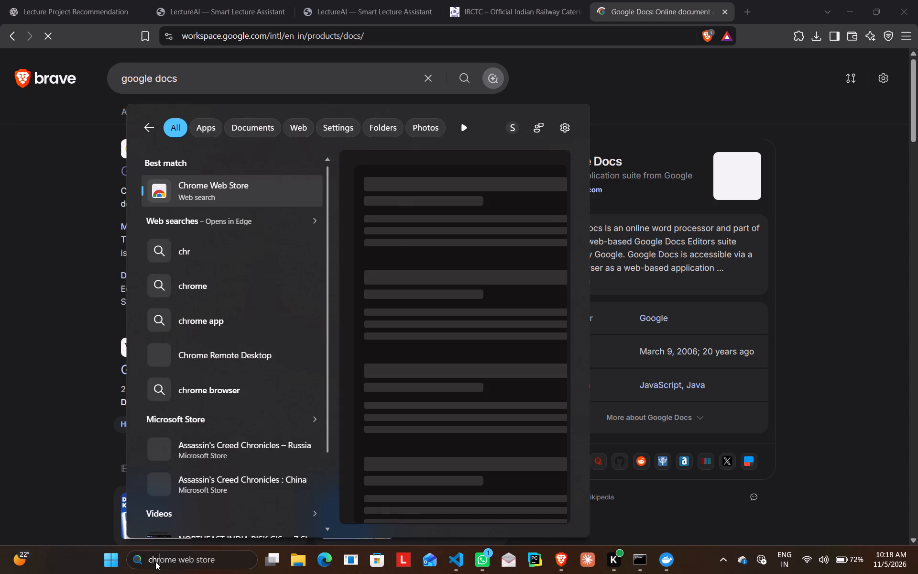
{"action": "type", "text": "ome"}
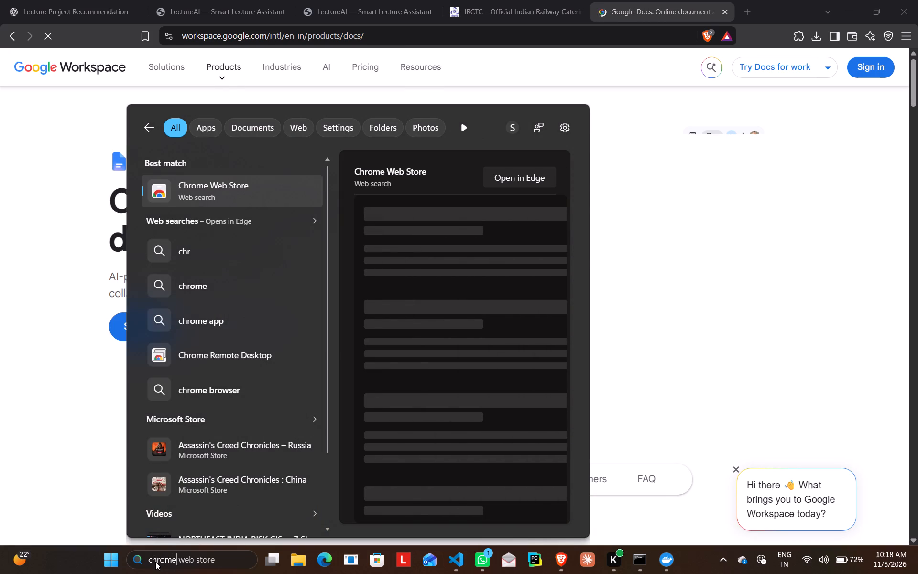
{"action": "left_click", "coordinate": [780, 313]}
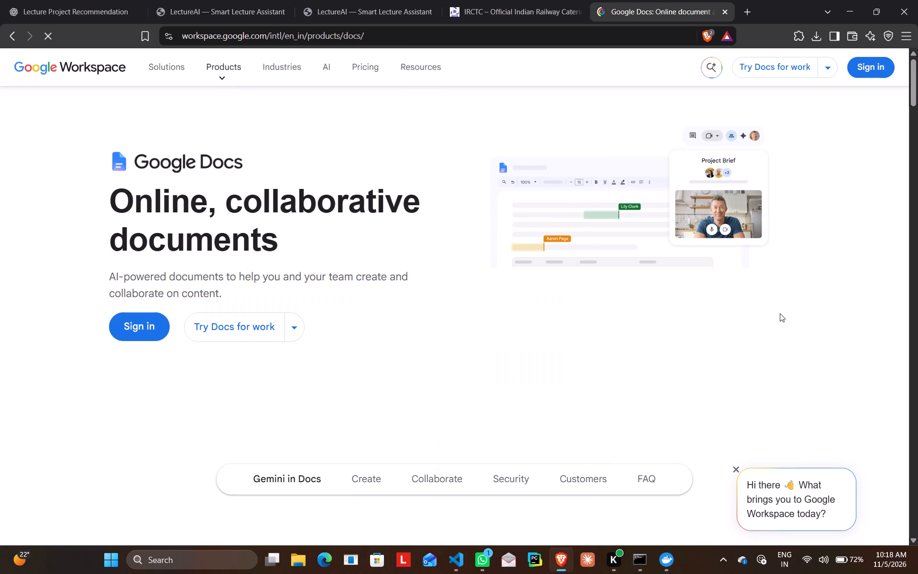
Start signing in to Google Docs from its product page.
{"action": "left_click", "coordinate": [146, 331]}
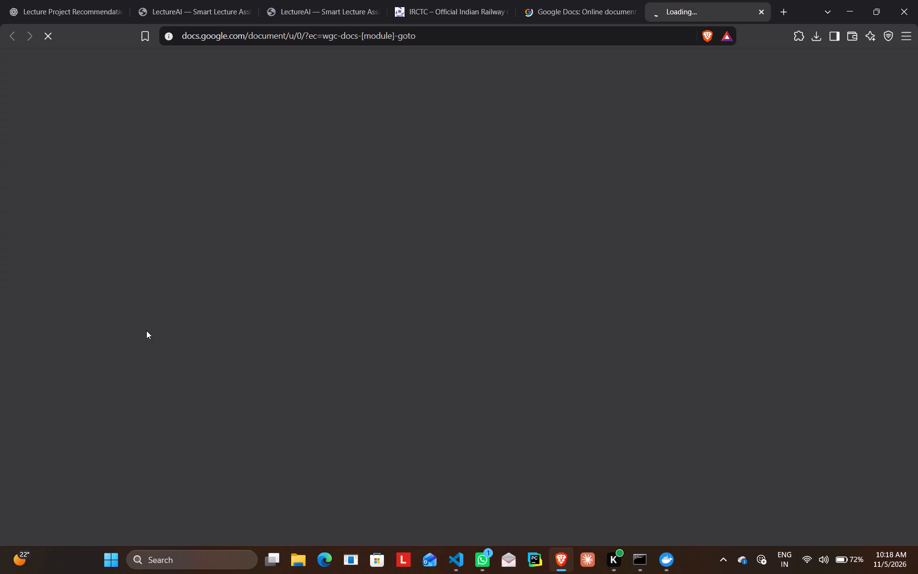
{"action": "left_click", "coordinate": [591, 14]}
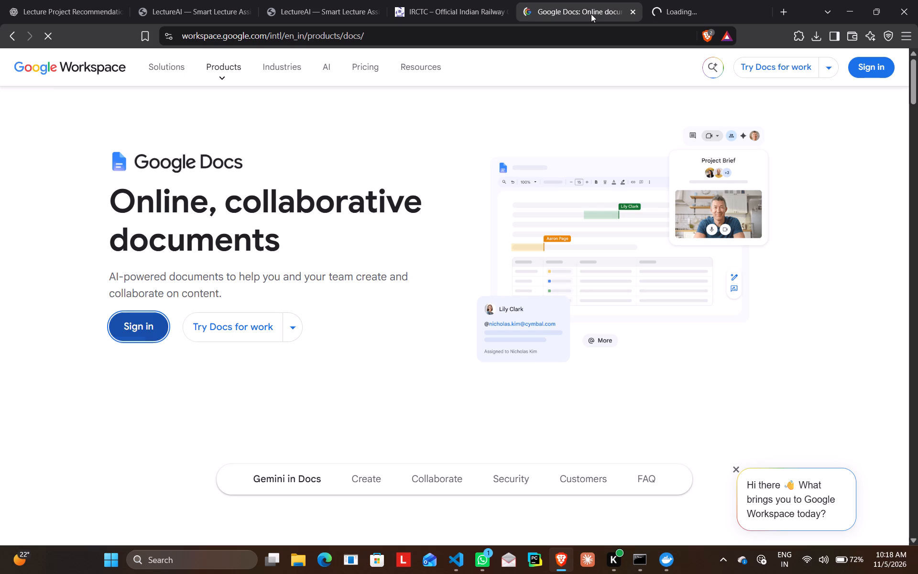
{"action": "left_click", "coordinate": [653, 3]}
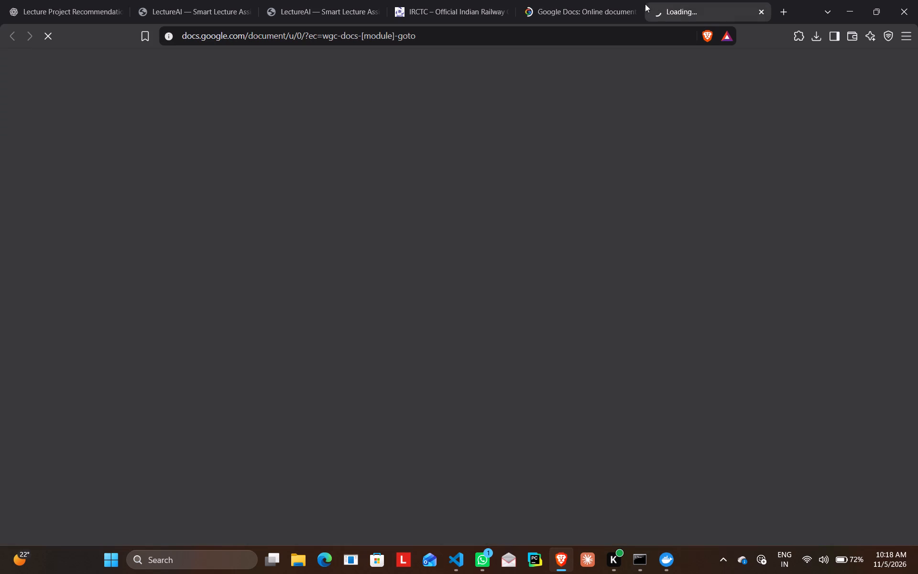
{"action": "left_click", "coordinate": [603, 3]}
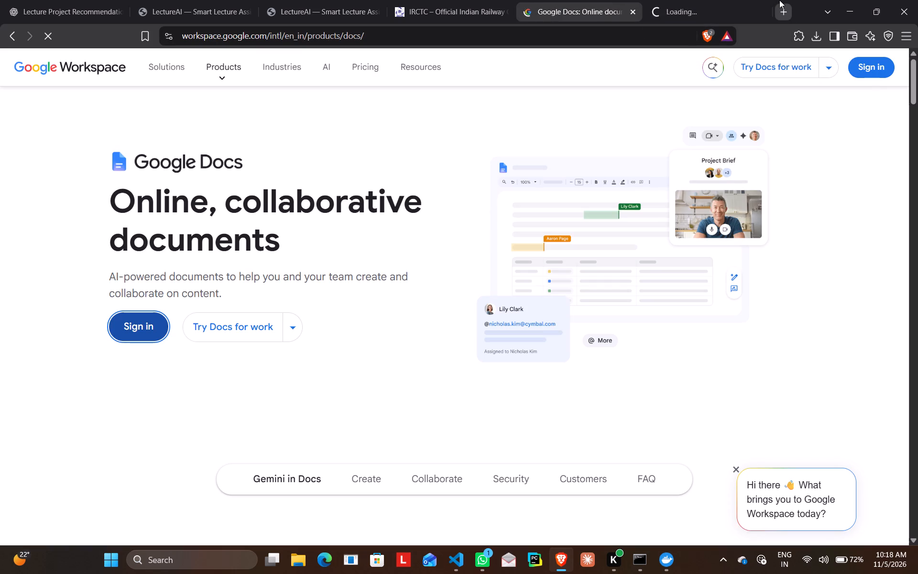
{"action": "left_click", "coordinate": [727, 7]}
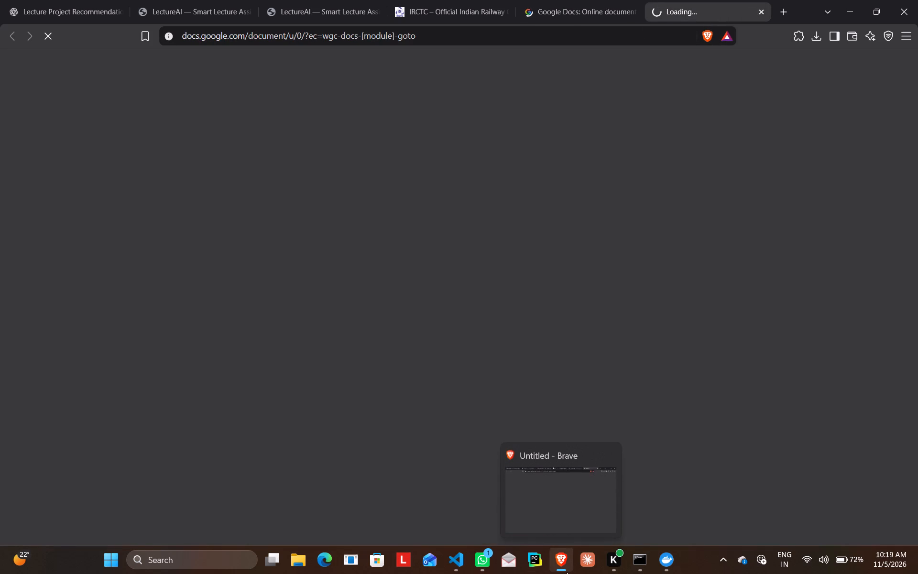
Switch to Visual Studio Code and look through the LectureAI project's file tree, viewing the backend .env file.
{"action": "left_click", "coordinate": [446, 564]}
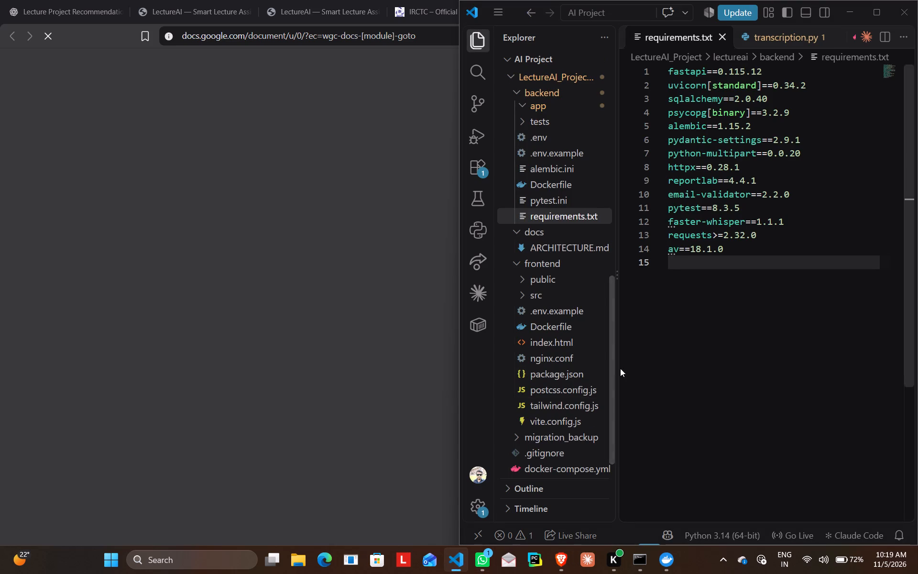
{"action": "scroll", "coordinate": [583, 407], "scroll_direction": "down", "scroll_amount": 5}
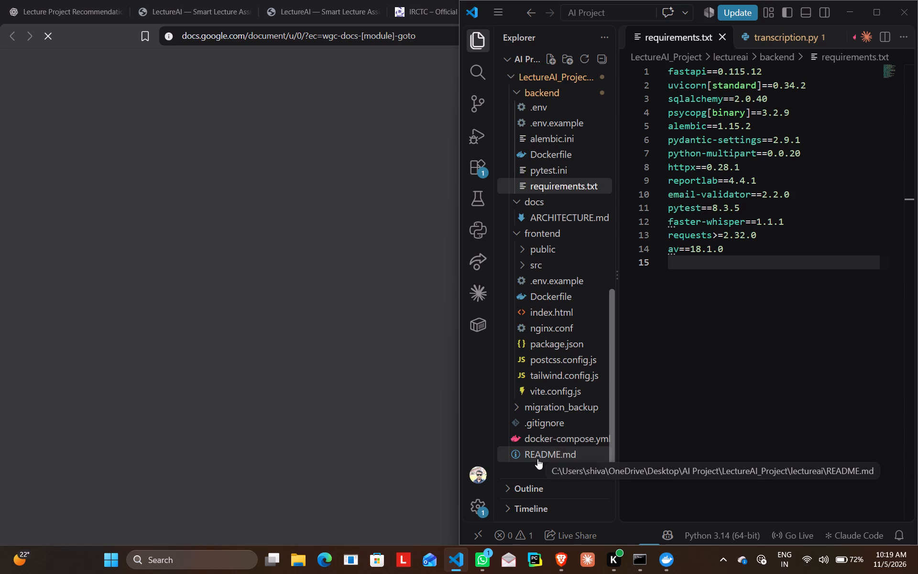
{"action": "scroll", "coordinate": [537, 459], "scroll_direction": "up", "scroll_amount": 8}
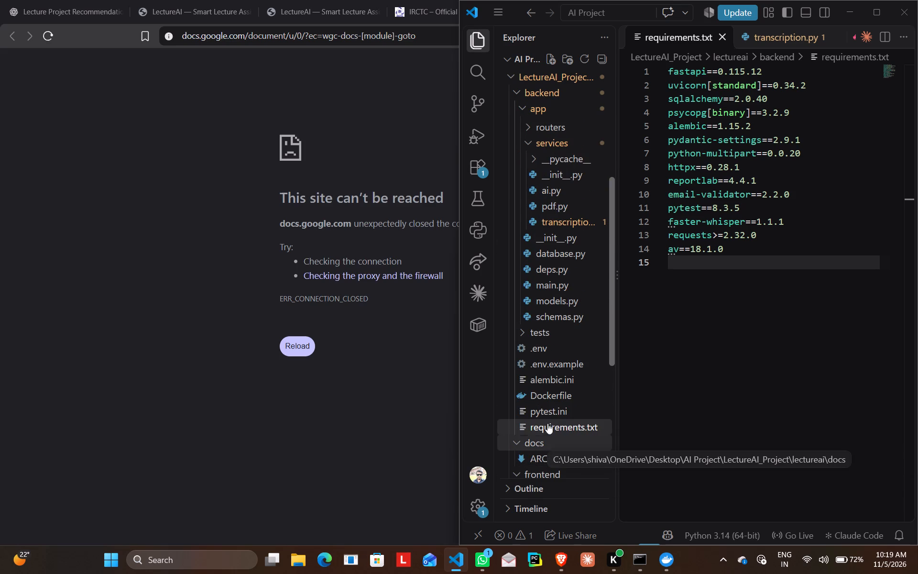
{"action": "left_click", "coordinate": [560, 346]}
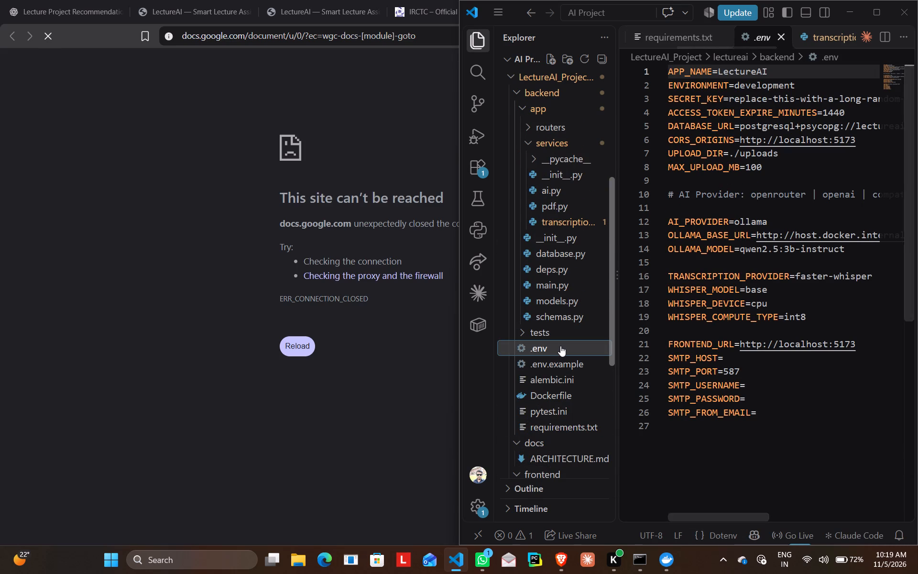
{"action": "scroll", "coordinate": [560, 346], "scroll_direction": "up", "scroll_amount": 10}
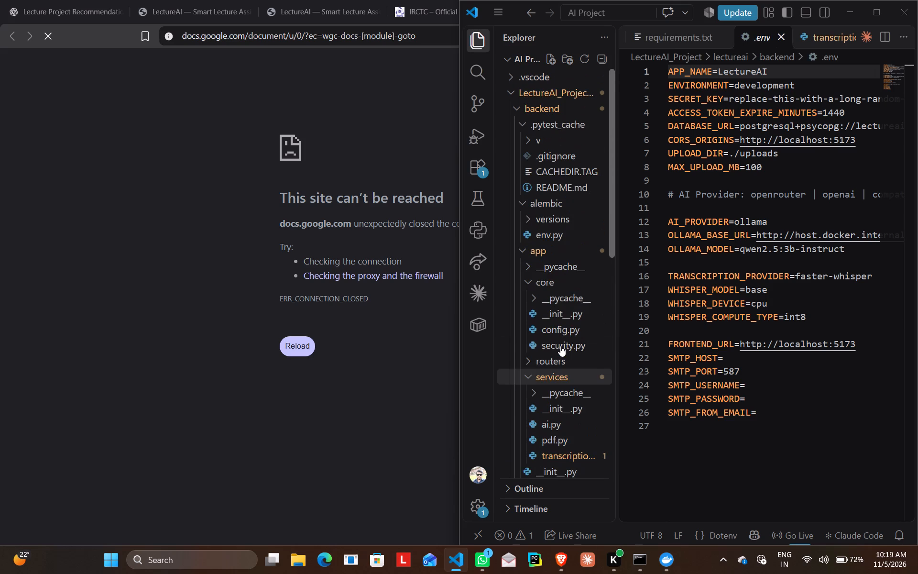
{"action": "scroll", "coordinate": [560, 346], "scroll_direction": "up", "scroll_amount": 5}
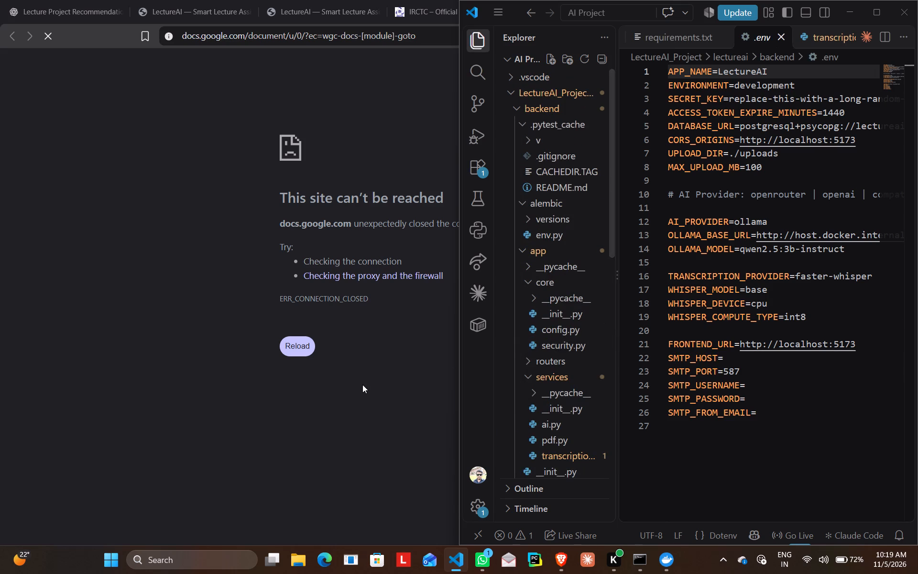
Return to the Brave browser and reload the docs.google.com page repeatedly.
{"action": "left_click", "coordinate": [362, 385]}
{"action": "left_click", "coordinate": [299, 355]}
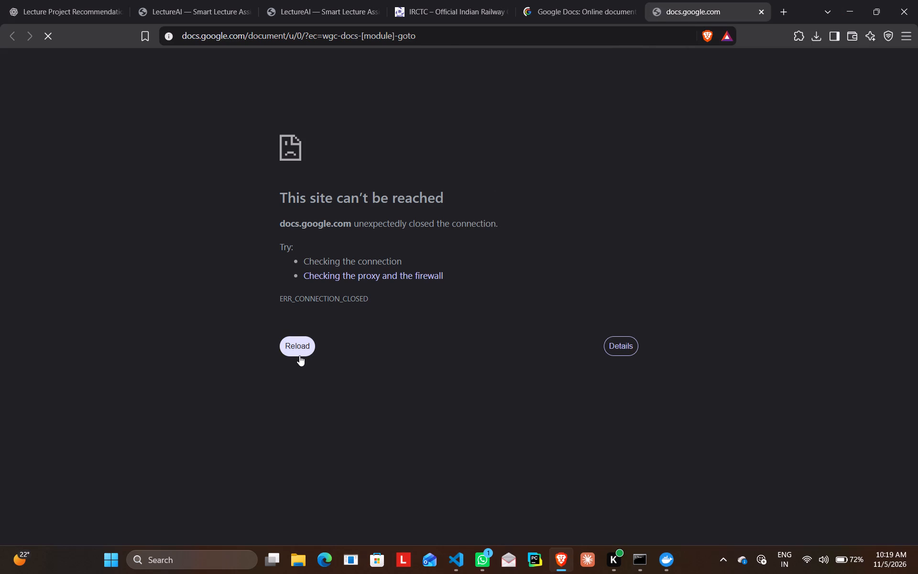
{"action": "triple_click", "coordinate": [299, 355]}
{"action": "double_click", "coordinate": [299, 355]}
{"action": "triple_click", "coordinate": [301, 343]}
{"action": "triple_click", "coordinate": [301, 343]}
{"action": "triple_click", "coordinate": [301, 343]}
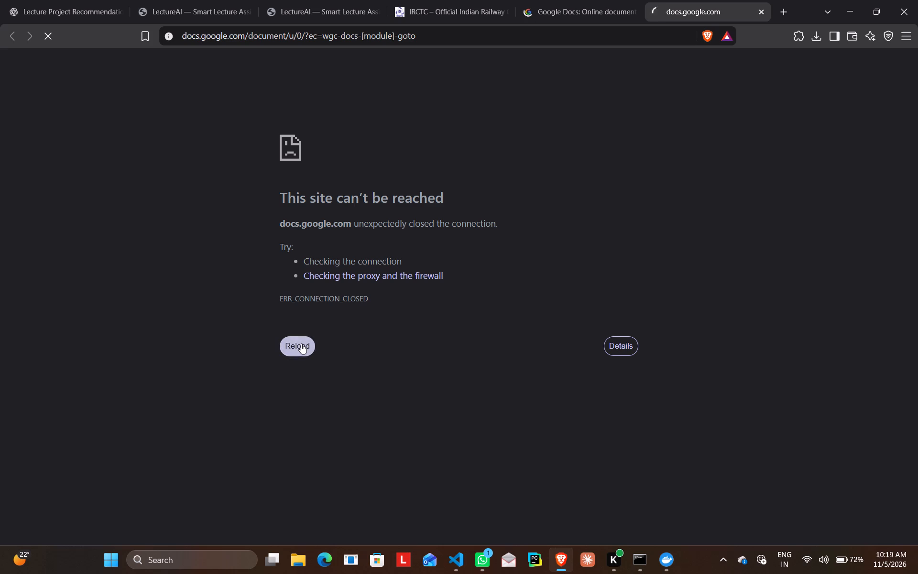
{"action": "double_click", "coordinate": [301, 343]}
{"action": "triple_click", "coordinate": [301, 343]}
{"action": "triple_click", "coordinate": [301, 343]}
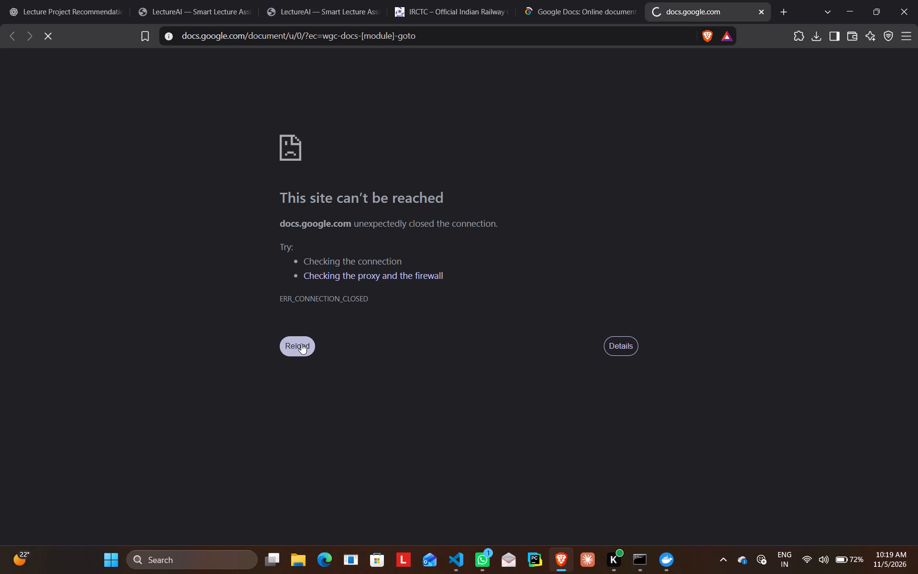
{"action": "triple_click", "coordinate": [301, 343]}
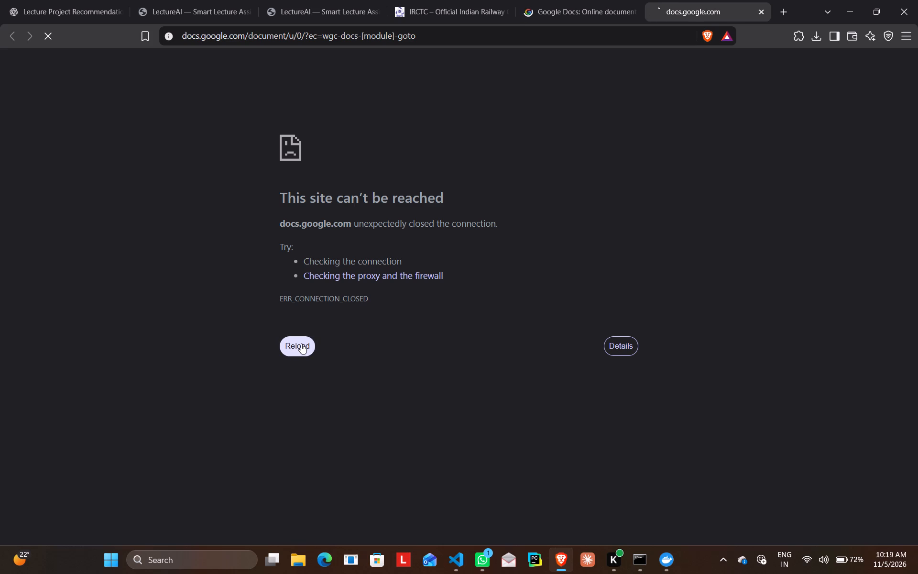
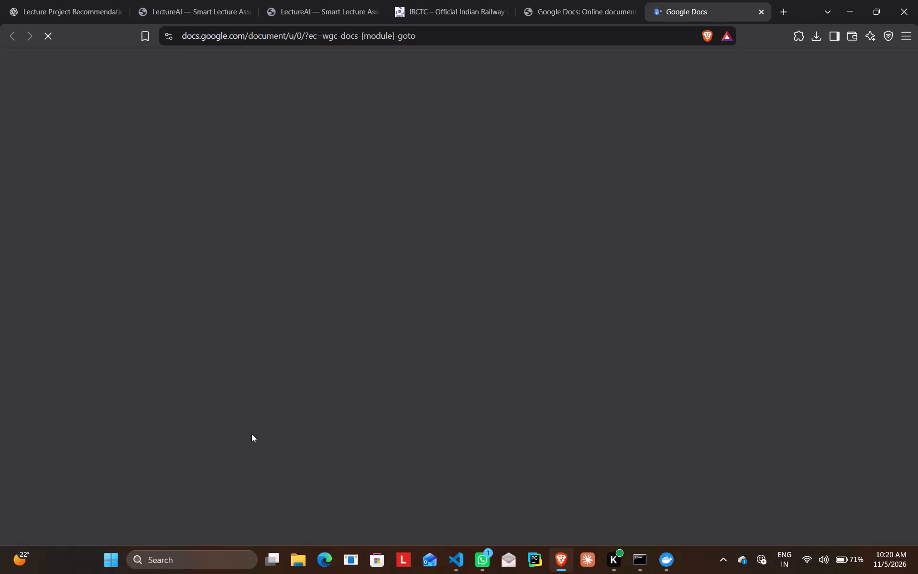
Launch Microsoft Word through a system search for "word" and maximize its window.
{"action": "left_click", "coordinate": [207, 555]}
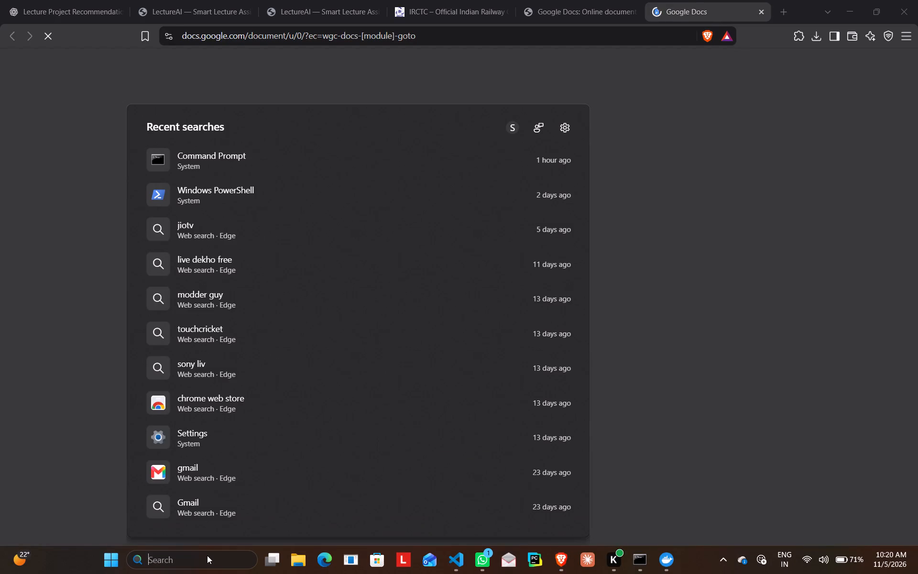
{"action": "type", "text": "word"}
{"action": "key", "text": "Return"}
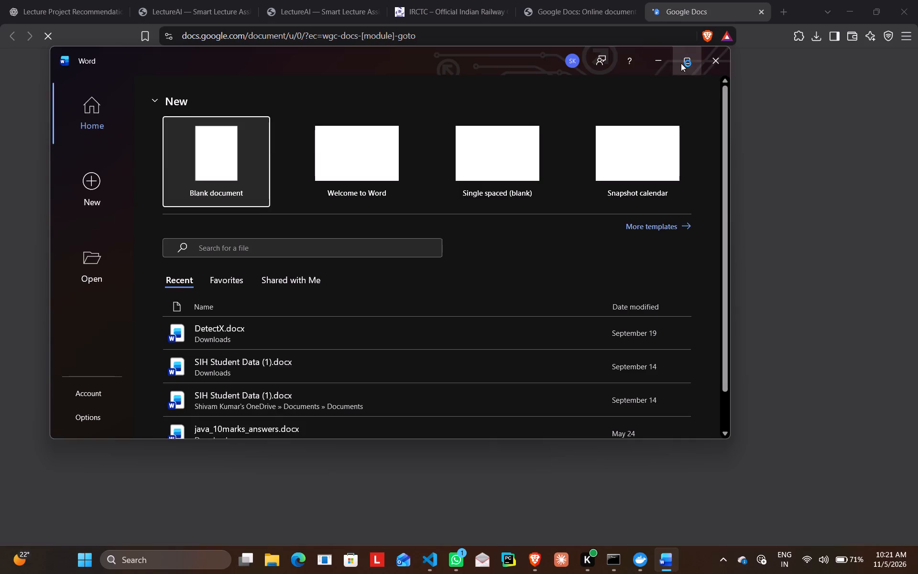
{"action": "left_click", "coordinate": [681, 63]}
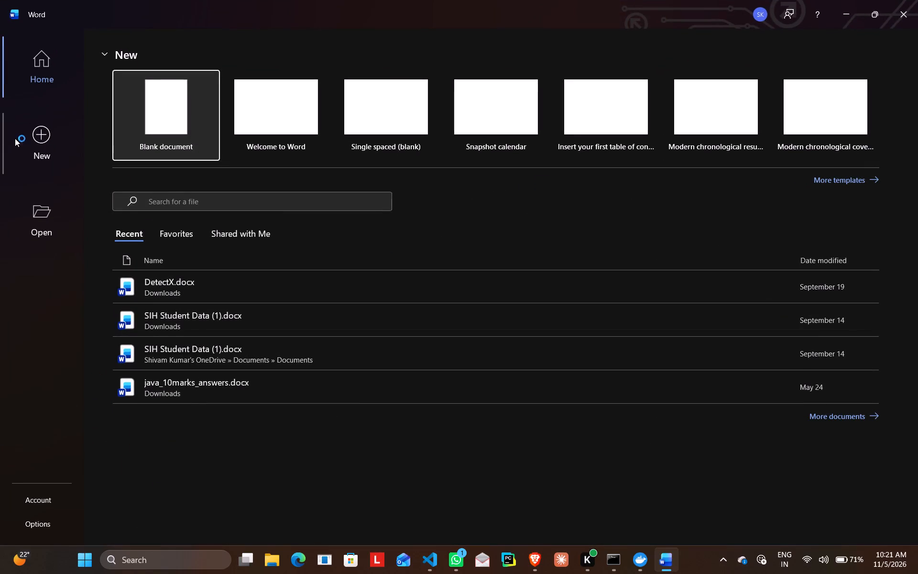
Open SOP.pdf from the Downloads folder in Word, accepting its conversion to an editable document.
{"action": "left_click", "coordinate": [41, 140]}
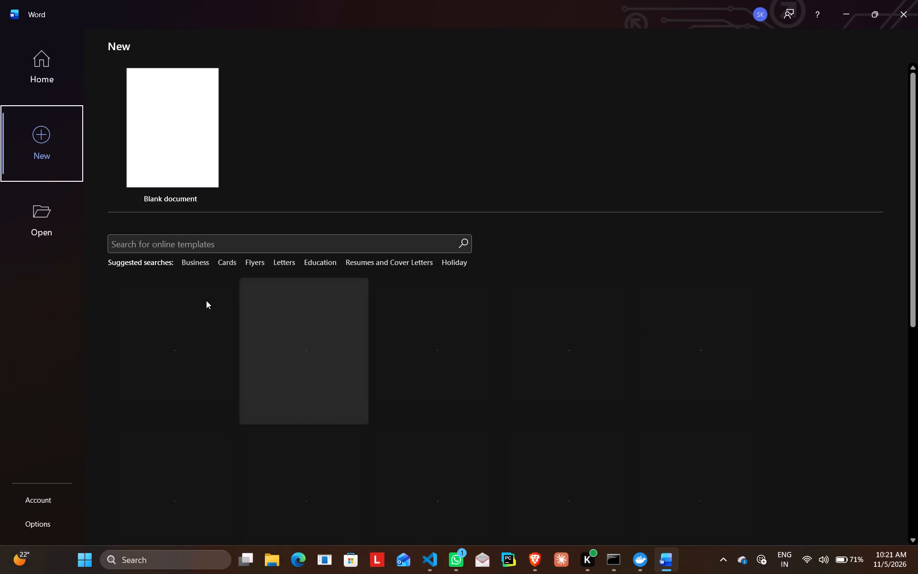
{"action": "left_click", "coordinate": [51, 210]}
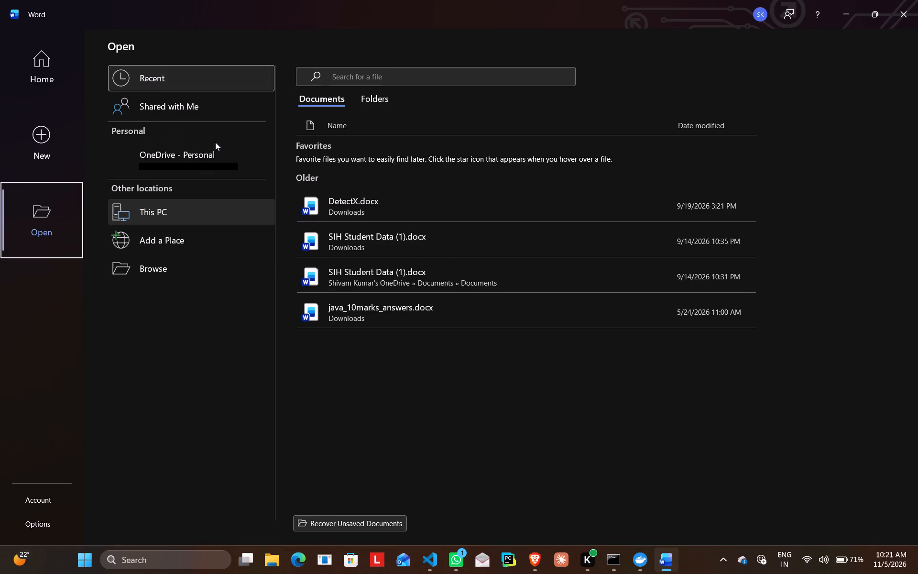
{"action": "left_click", "coordinate": [143, 210]}
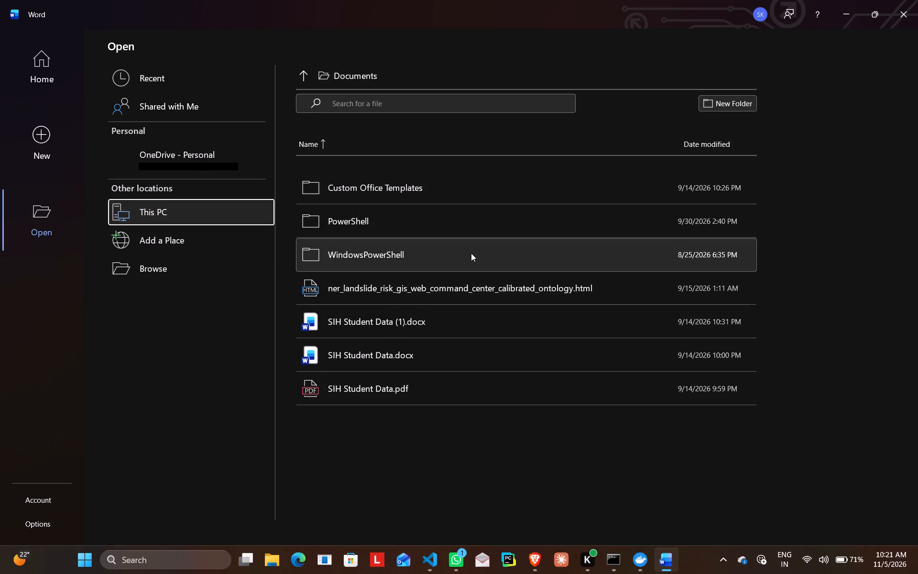
{"action": "left_click", "coordinate": [180, 263]}
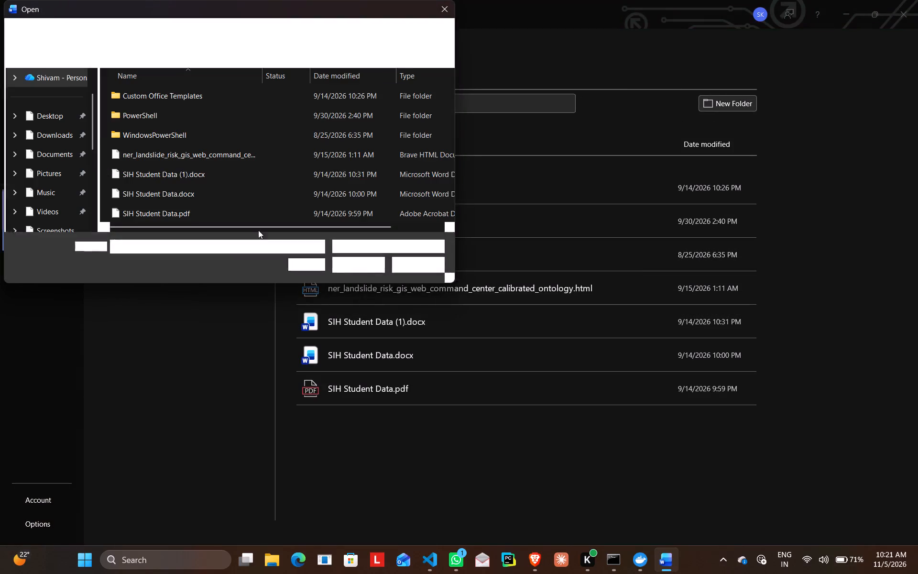
{"action": "left_click", "coordinate": [38, 133]}
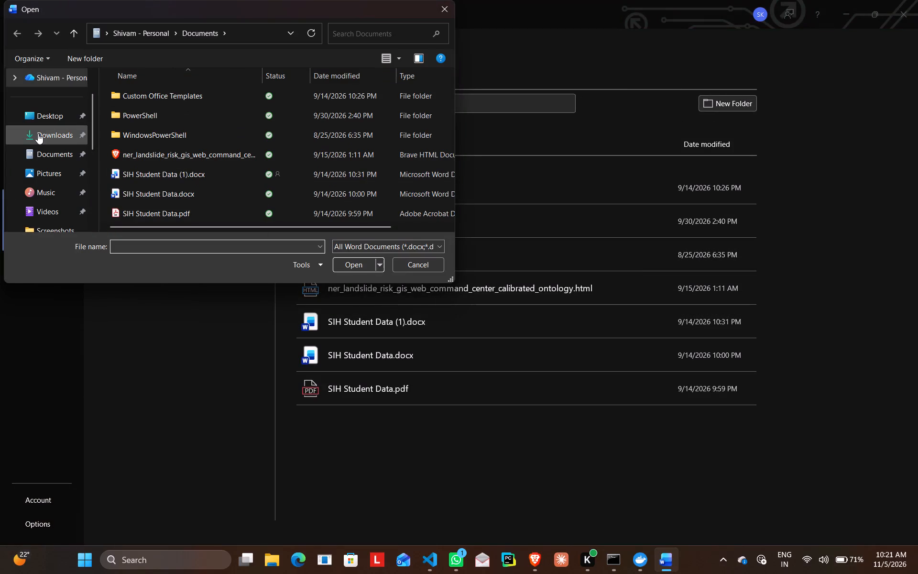
{"action": "left_click", "coordinate": [245, 103]}
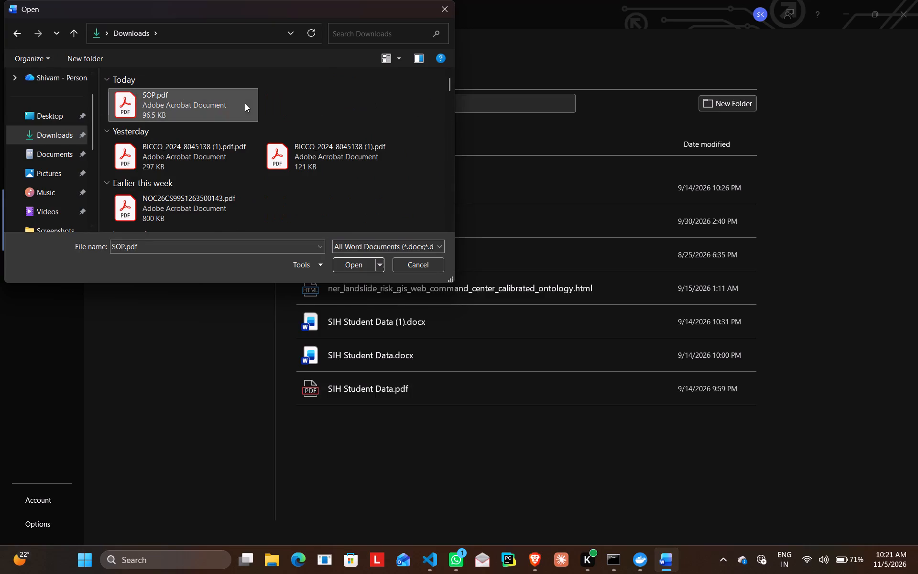
{"action": "left_click", "coordinate": [346, 264]}
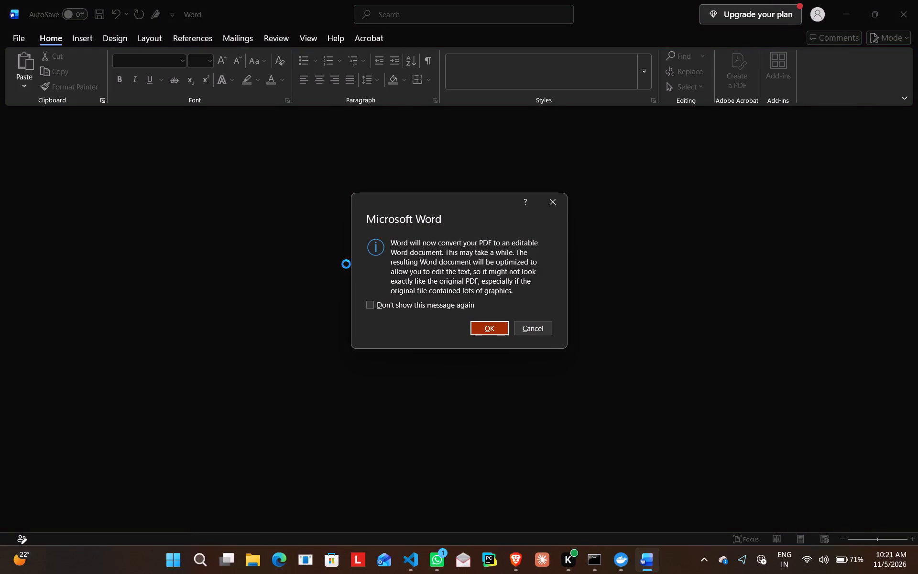
{"action": "left_click", "coordinate": [492, 331]}
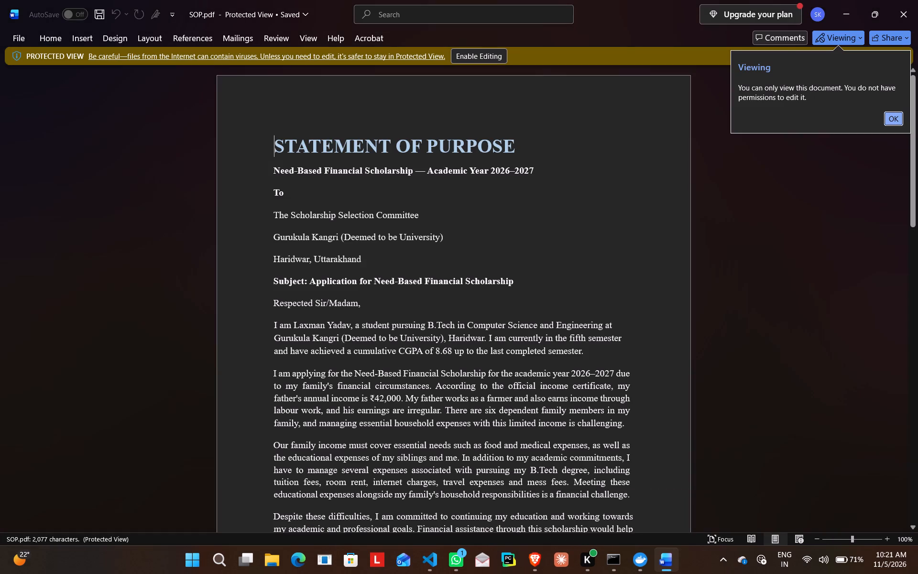
Enable editing of the protected SOP.pdf, accepting the PDF conversion and turning off future conversion notices.
{"action": "left_click", "coordinate": [475, 56]}
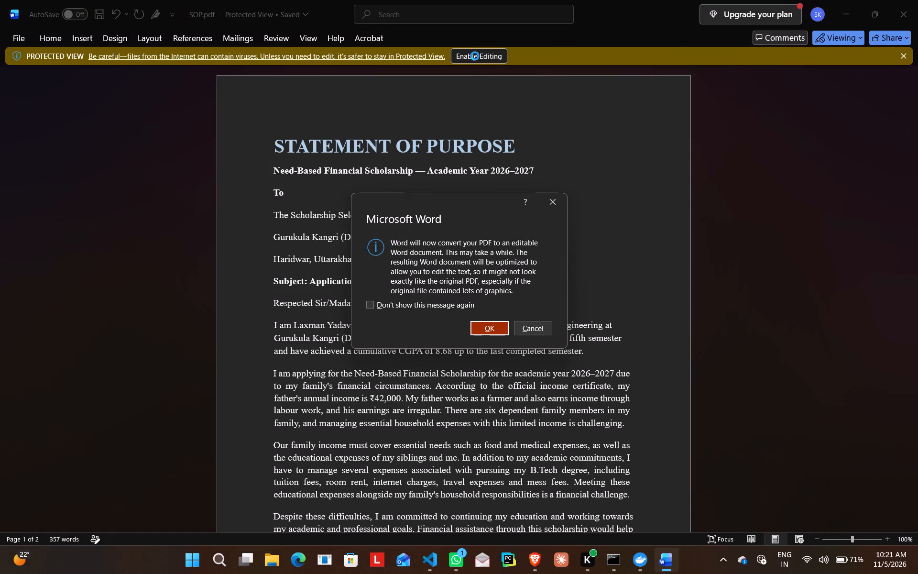
{"action": "left_click", "coordinate": [422, 307]}
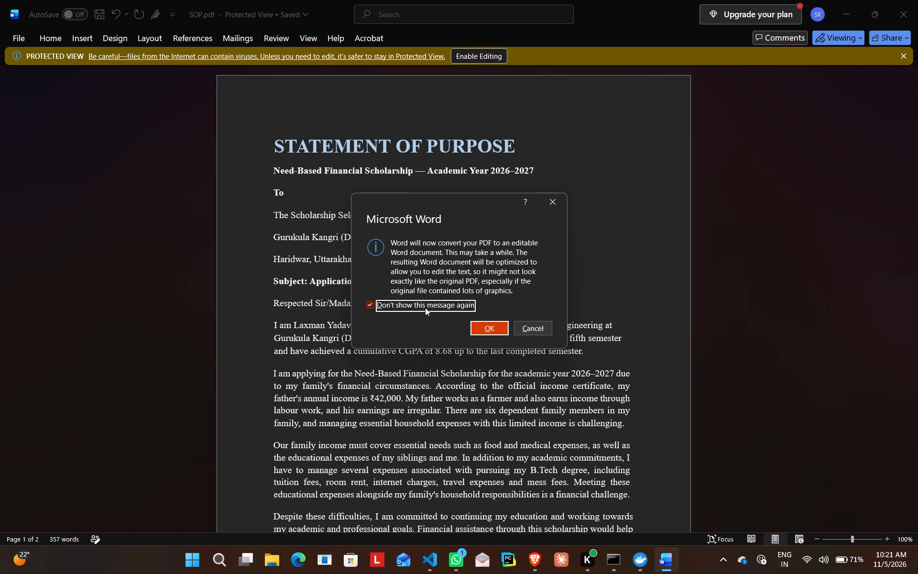
{"action": "left_click", "coordinate": [498, 332]}
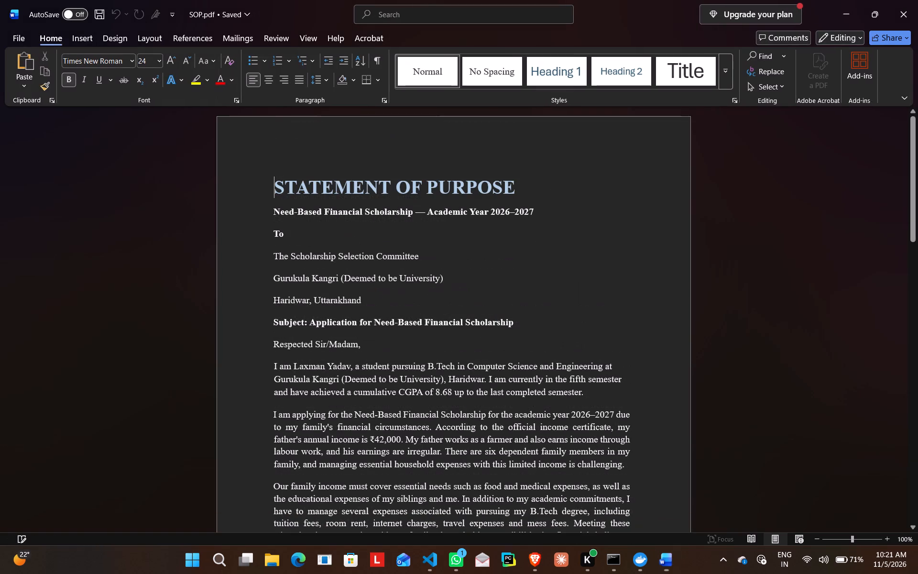
Look through both pages of the Statement of Purpose, from the heading to the signature block.
{"action": "right_click", "coordinate": [580, 240]}
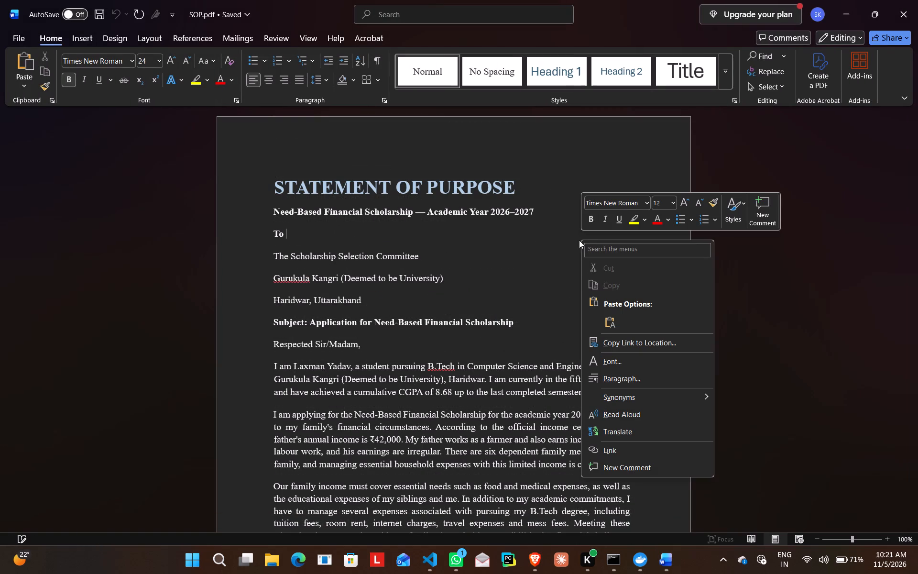
{"action": "left_click", "coordinate": [795, 285]}
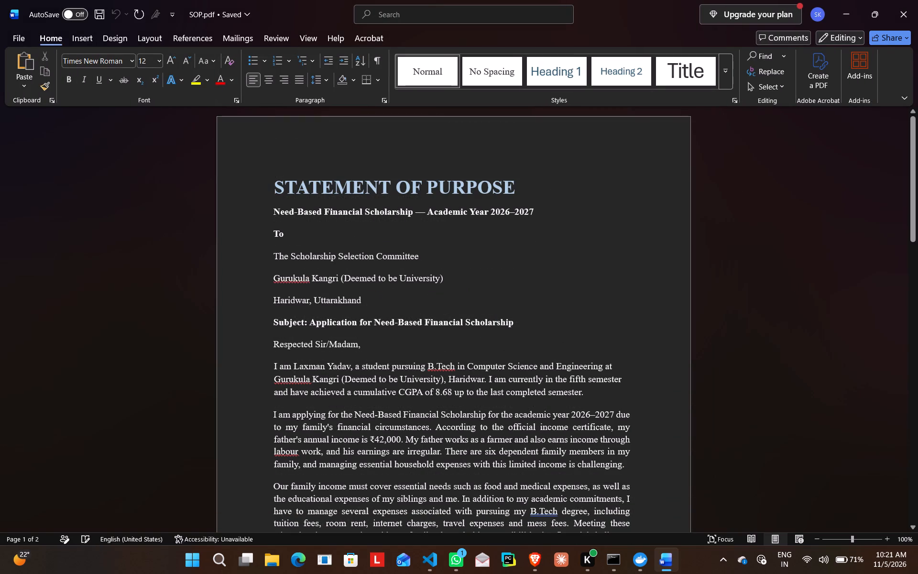
{"action": "scroll", "coordinate": [511, 313], "scroll_direction": "down", "scroll_amount": 7}
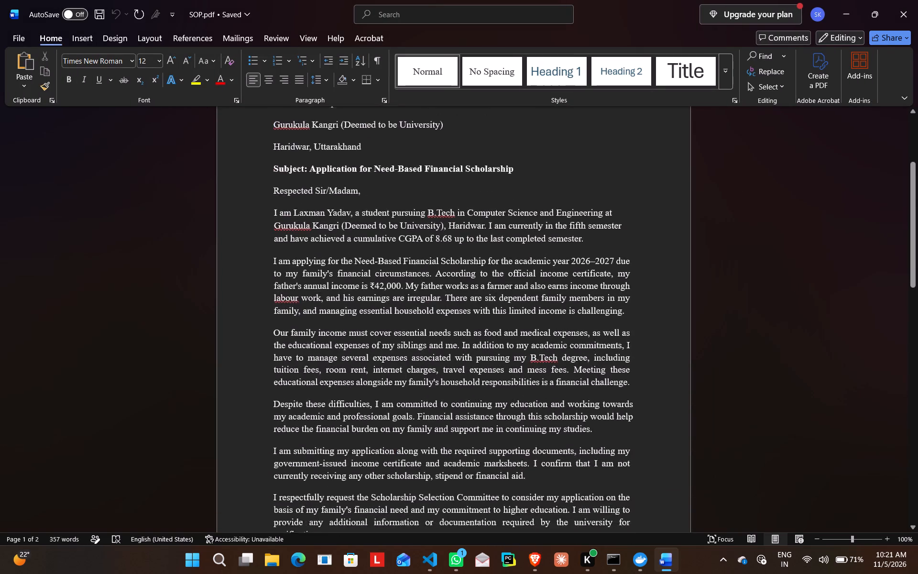
{"action": "scroll", "coordinate": [511, 313], "scroll_direction": "down", "scroll_amount": 15}
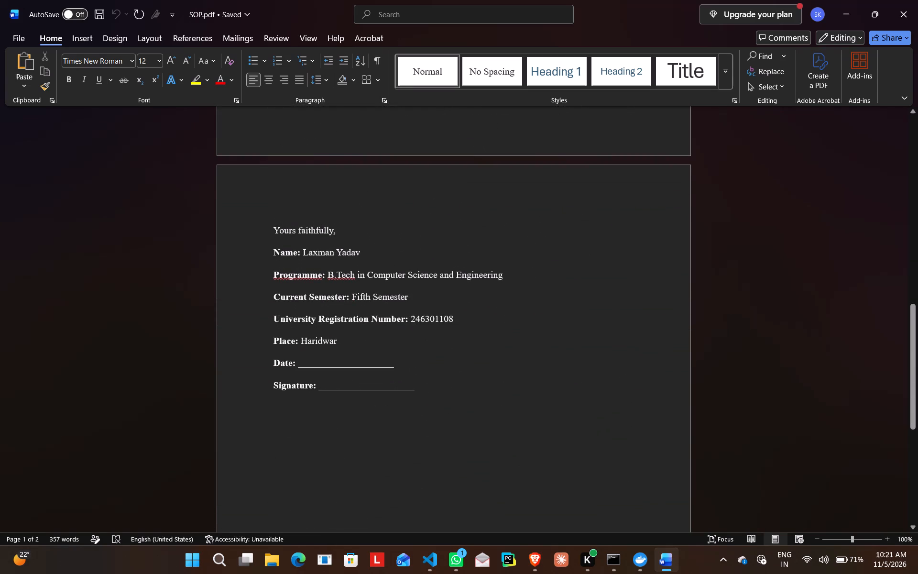
{"action": "scroll", "coordinate": [460, 318], "scroll_direction": "up", "scroll_amount": 5}
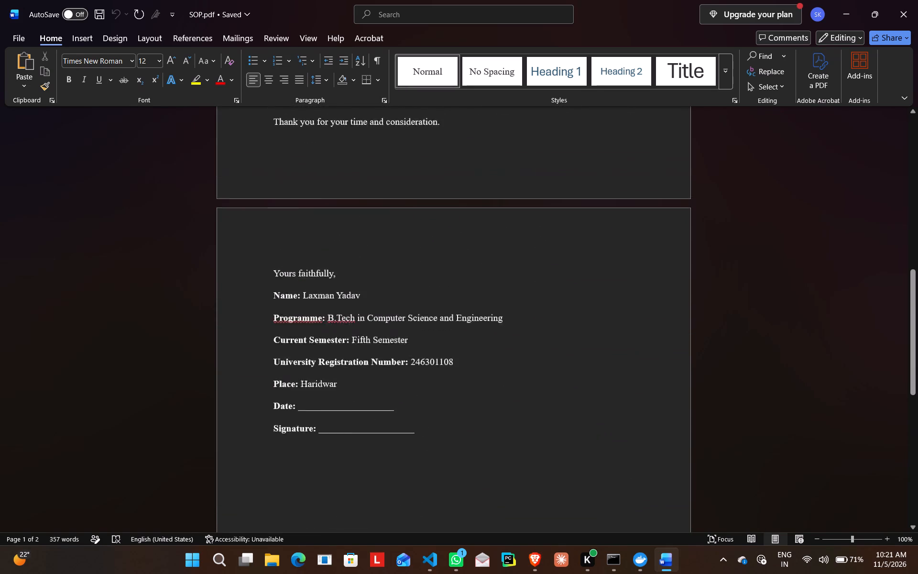
{"action": "scroll", "coordinate": [460, 318], "scroll_direction": "down", "scroll_amount": 1}
{"action": "scroll", "coordinate": [460, 318], "scroll_direction": "up", "scroll_amount": 17}
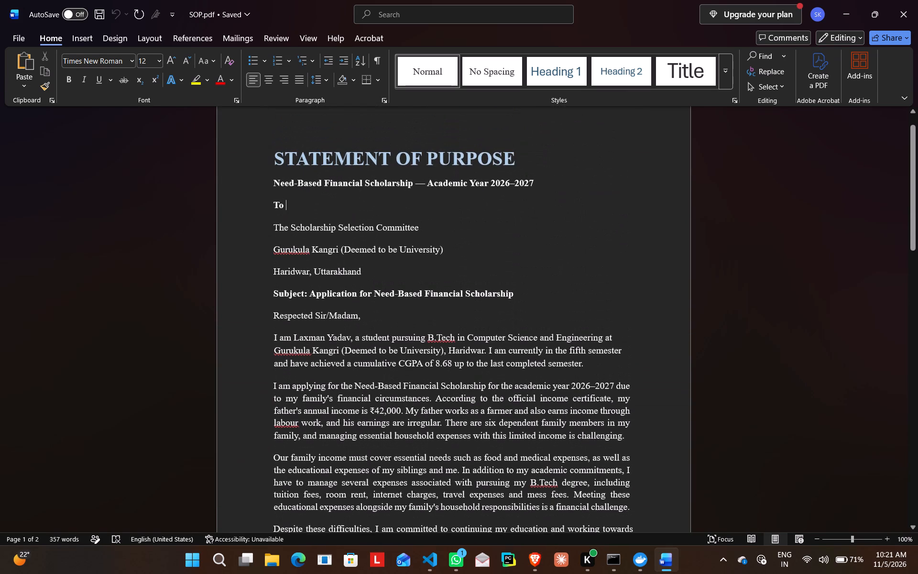
Replace the applicant's name in the opening "I am" sentence with the new applicant's full name.
{"action": "left_click", "coordinate": [460, 318]}
{"action": "left_click_drag", "start_coordinate": [350, 338], "coordinate": [325, 335]}
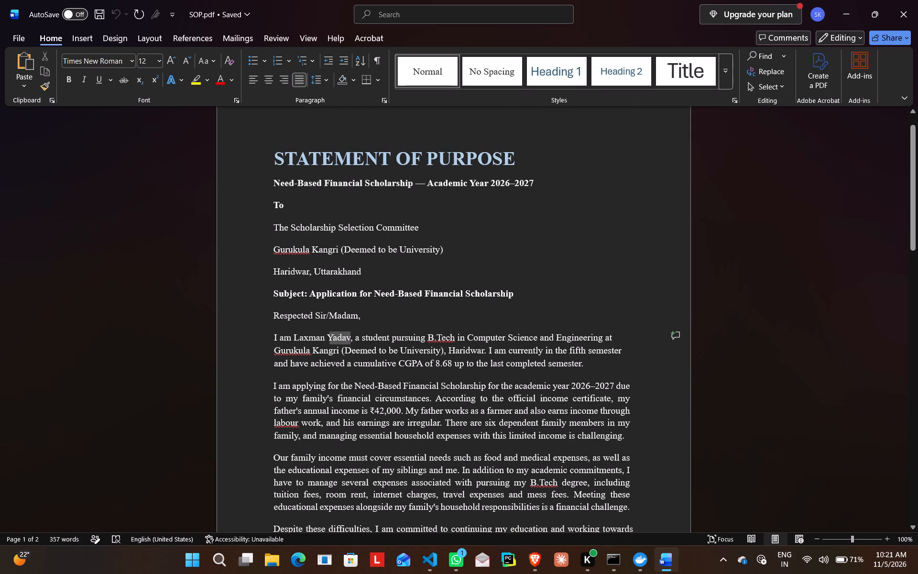
{"action": "left_click_drag", "start_coordinate": [325, 335], "coordinate": [301, 333]}
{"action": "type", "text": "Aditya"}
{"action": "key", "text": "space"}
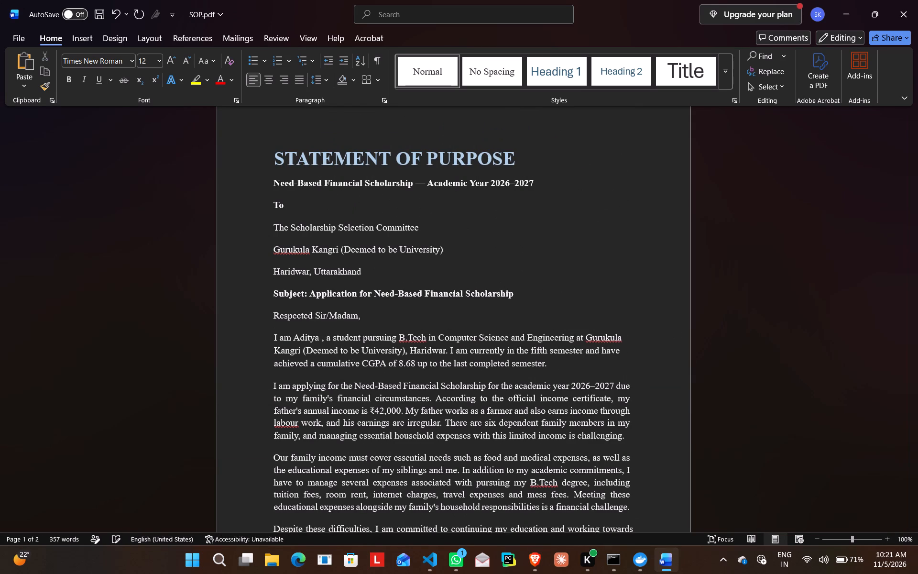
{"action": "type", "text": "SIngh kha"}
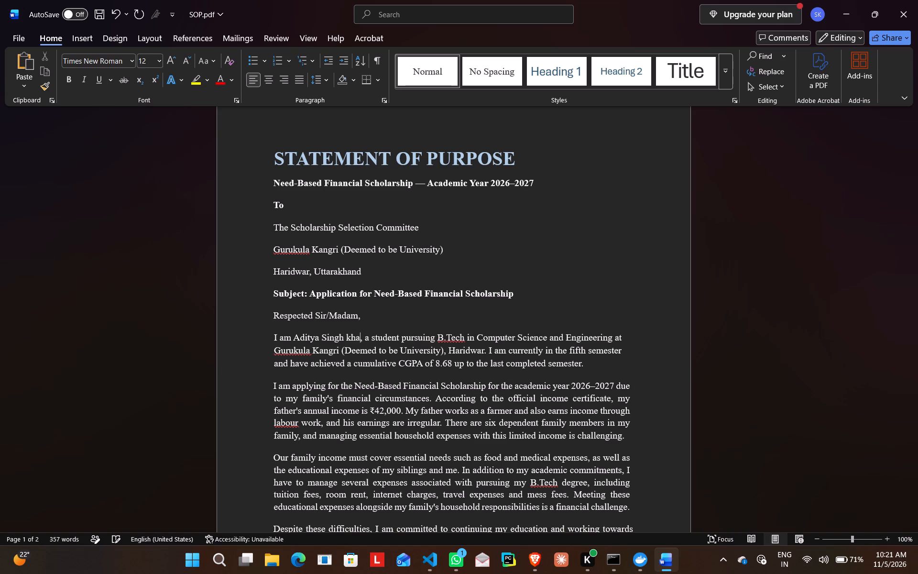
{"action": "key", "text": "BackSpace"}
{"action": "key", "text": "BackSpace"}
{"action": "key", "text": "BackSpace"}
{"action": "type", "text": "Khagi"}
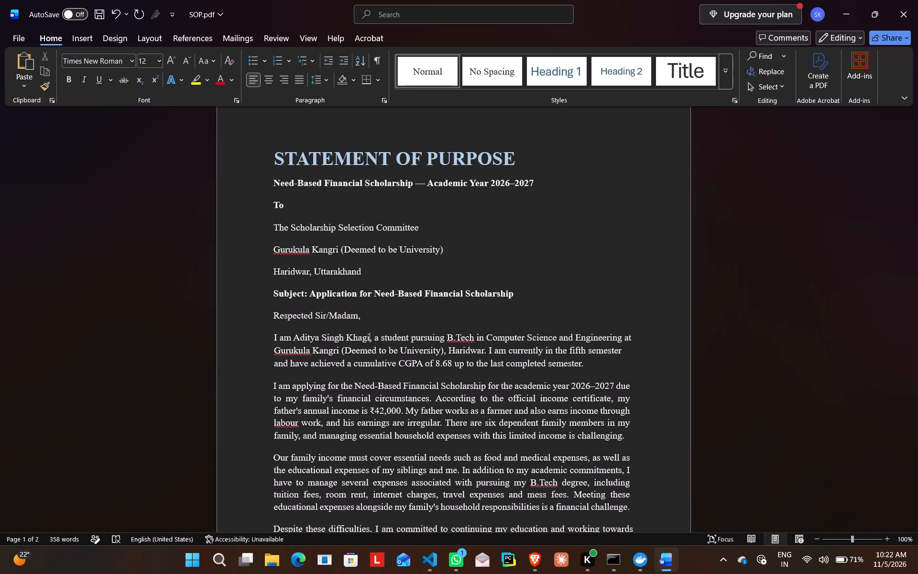
Change the cumulative CGPA in the first body paragraph to 9.01.
{"action": "left_click", "coordinate": [455, 339]}
{"action": "left_click", "coordinate": [453, 364]}
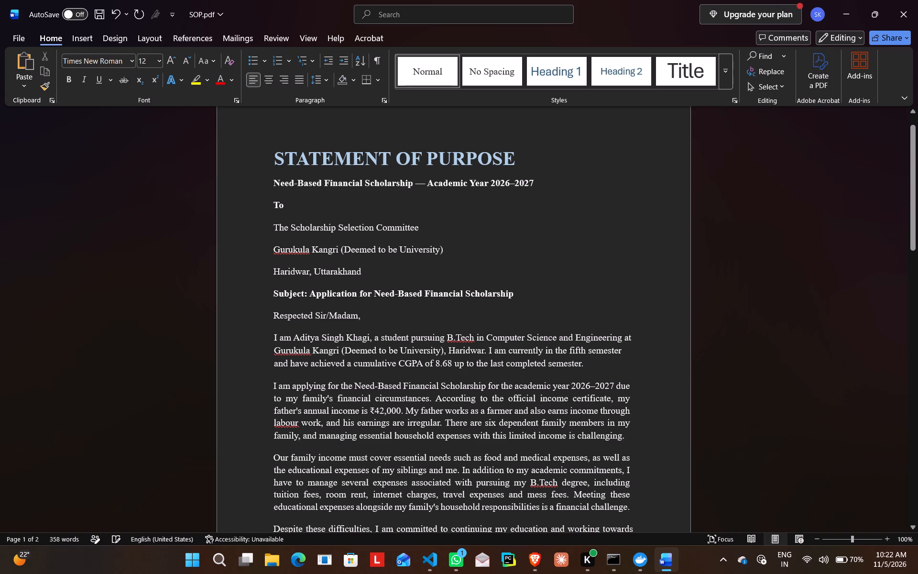
{"action": "key", "text": "BackSpace"}
{"action": "key", "text": "BackSpace"}
{"action": "key", "text": "BackSpace"}
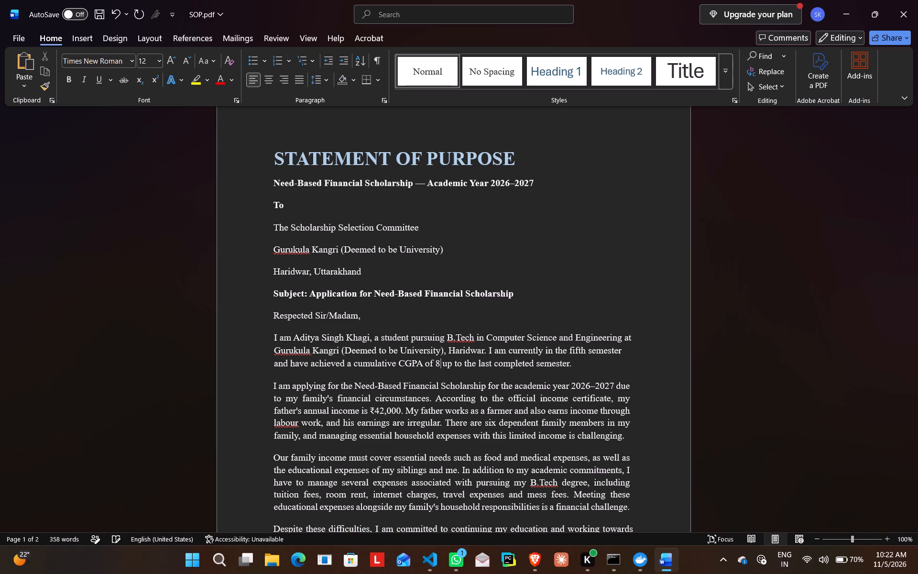
{"action": "key", "text": "BackSpace"}
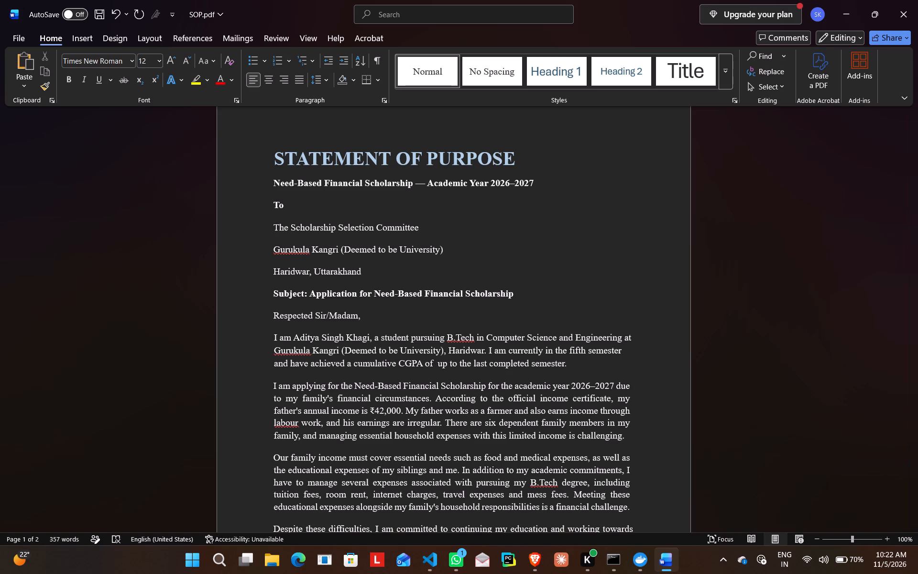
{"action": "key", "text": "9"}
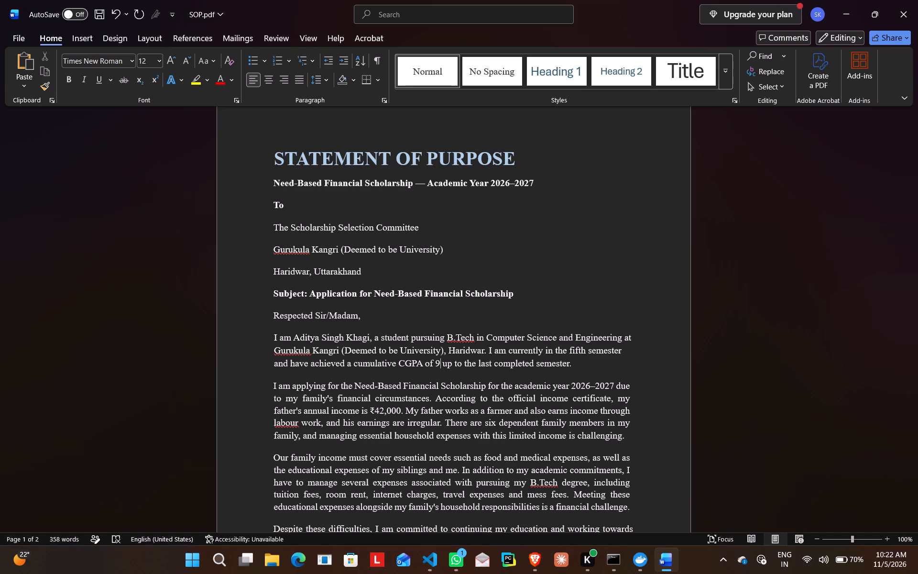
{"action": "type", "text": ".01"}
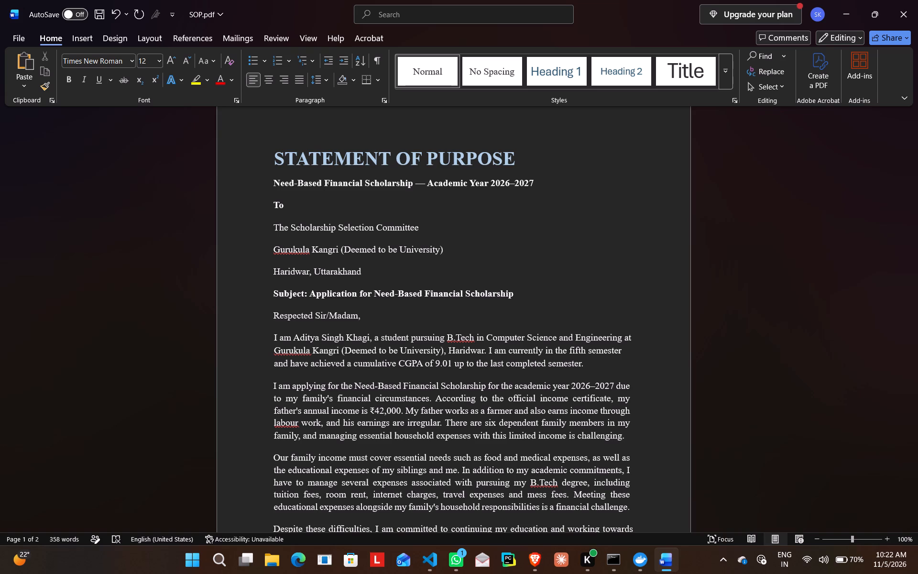
Change the father's annual income in the second body paragraph to ₹60,000.
{"action": "scroll", "coordinate": [453, 364], "scroll_direction": "down", "scroll_amount": 1}
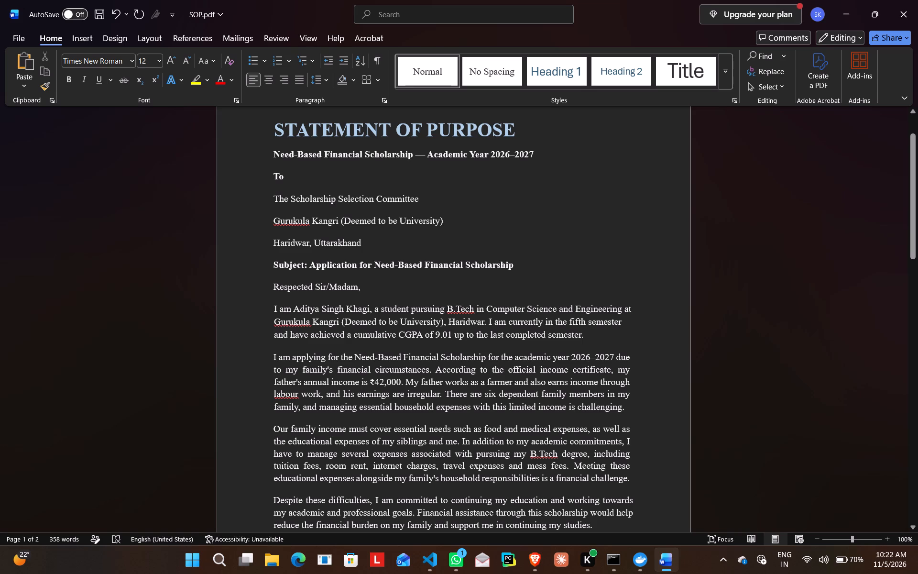
{"action": "left_click", "coordinate": [382, 381]}
{"action": "key", "text": "BackSpace"}
{"action": "key", "text": "BackSpace"}
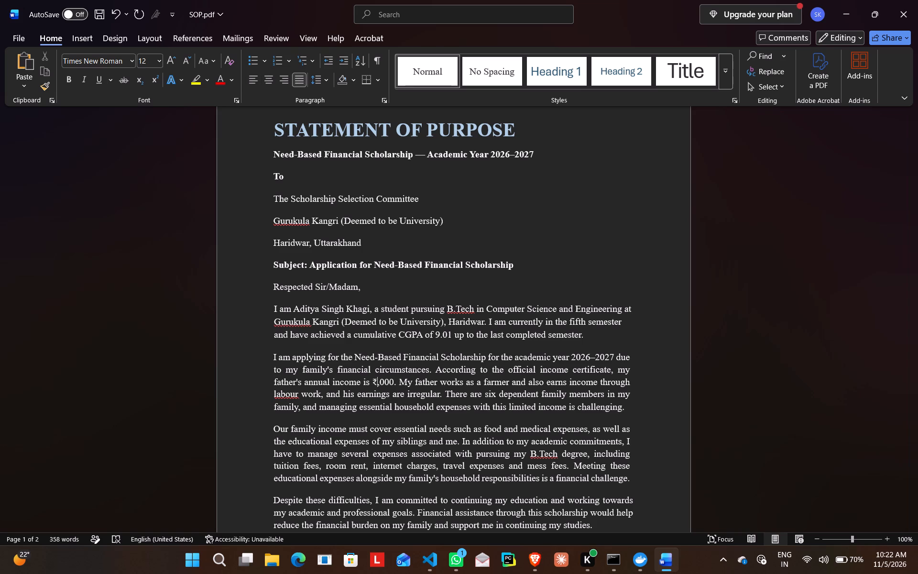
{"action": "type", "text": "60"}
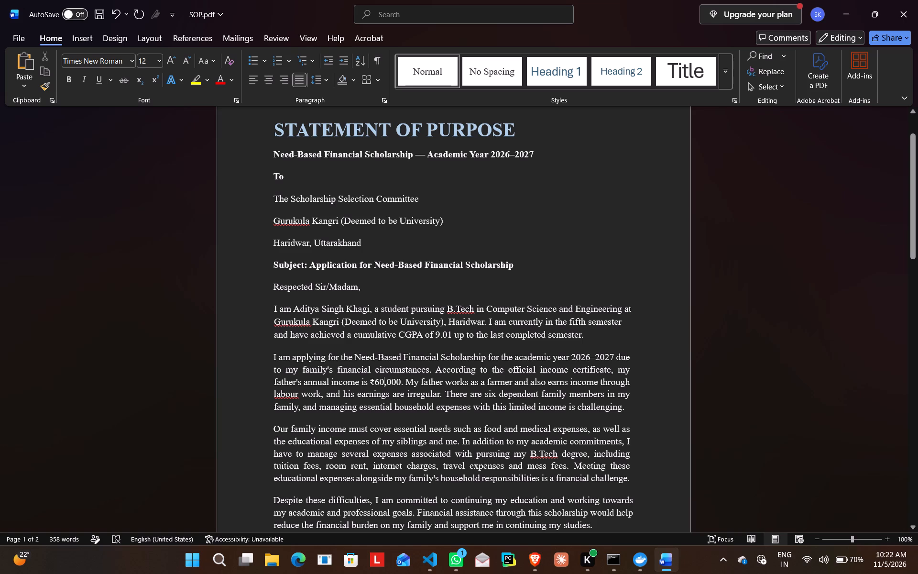
Change the number of dependent family members in the second body paragraph to four.
{"action": "left_click", "coordinate": [494, 394]}
{"action": "key", "text": "BackSpace"}
{"action": "key", "text": "BackSpace"}
{"action": "key", "text": "BackSpace"}
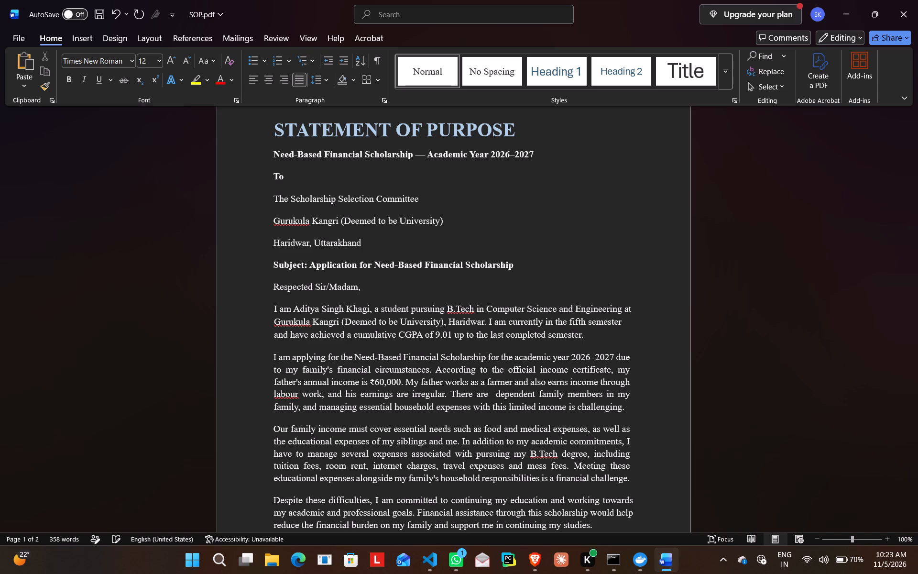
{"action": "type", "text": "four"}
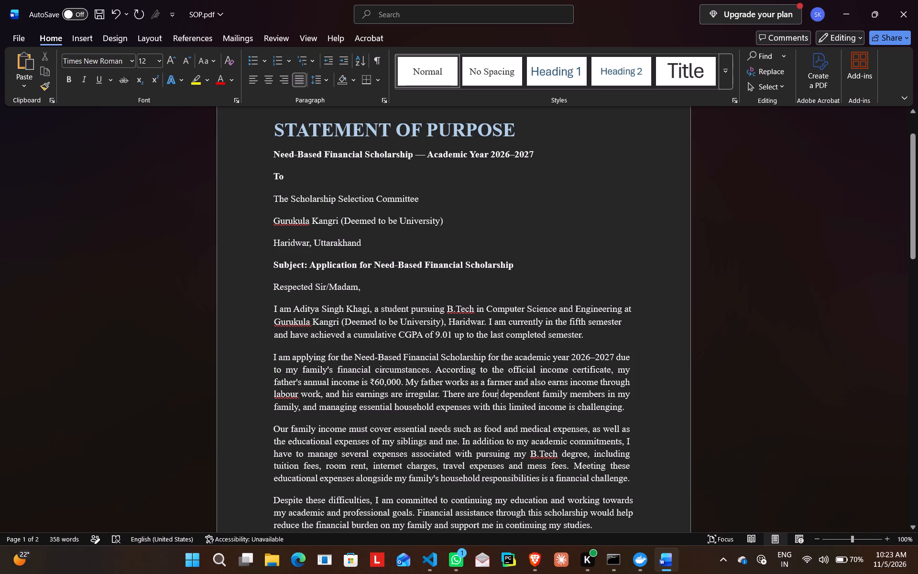
Read through the remaining body paragraphs on page 1 for details specific to the previous applicant.
{"action": "scroll", "coordinate": [535, 406], "scroll_direction": "down", "scroll_amount": 1}
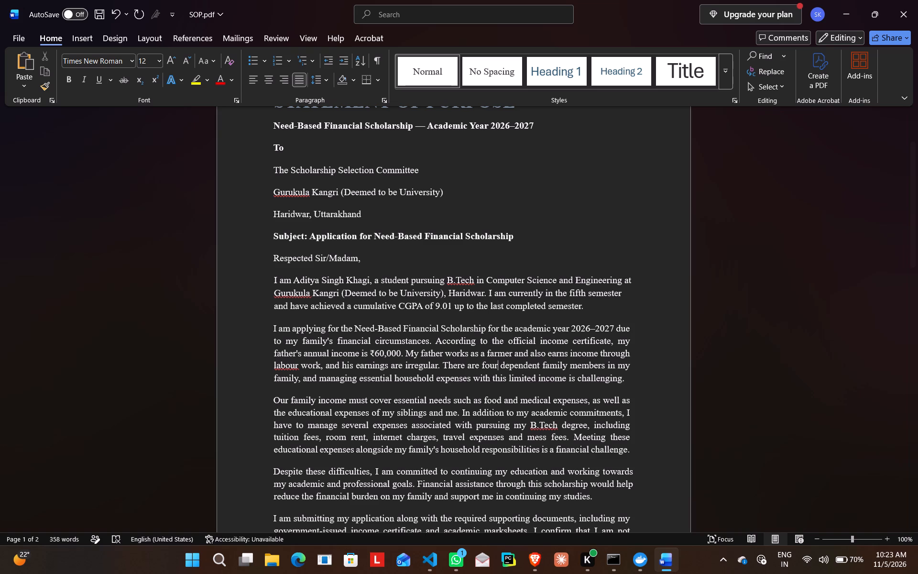
{"action": "scroll", "coordinate": [404, 418], "scroll_direction": "down", "scroll_amount": 1}
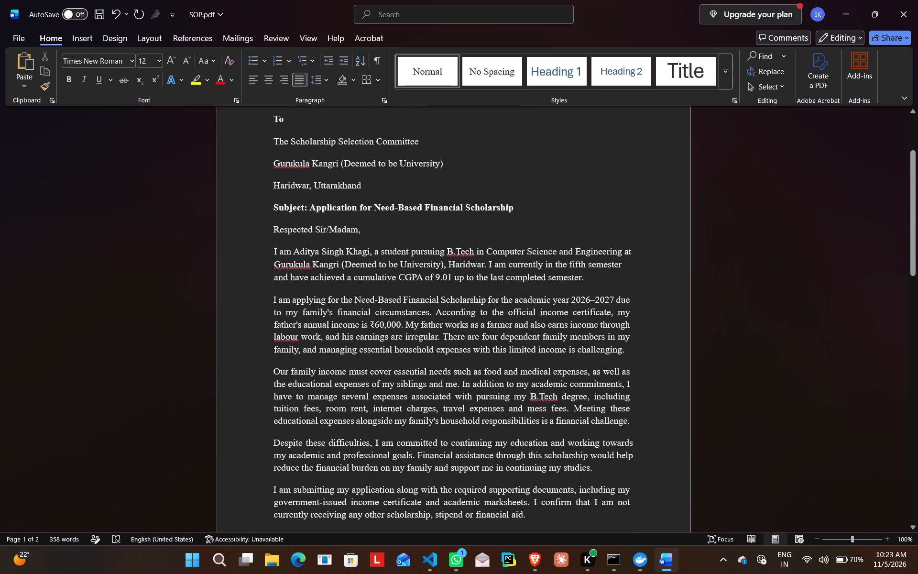
{"action": "scroll", "coordinate": [404, 418], "scroll_direction": "down", "scroll_amount": 1}
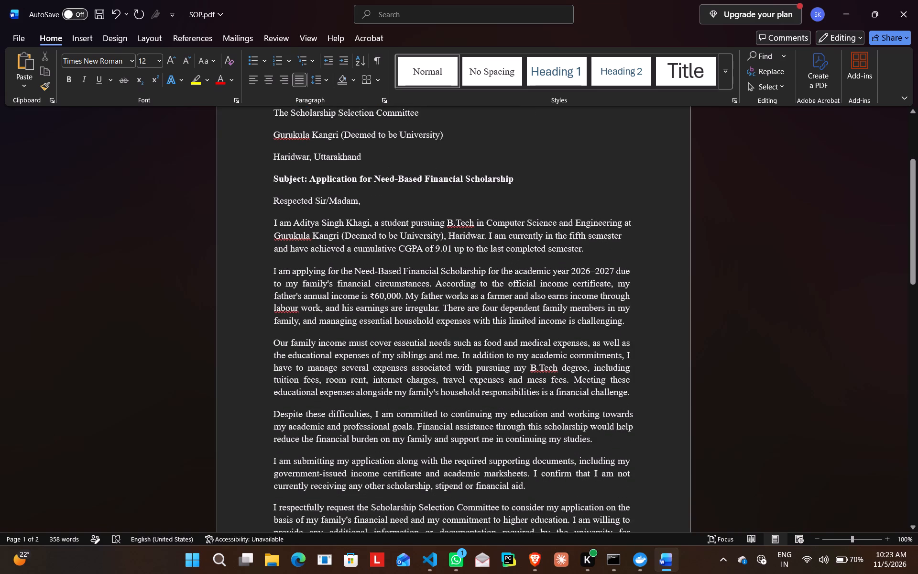
{"action": "scroll", "coordinate": [610, 403], "scroll_direction": "down", "scroll_amount": 1}
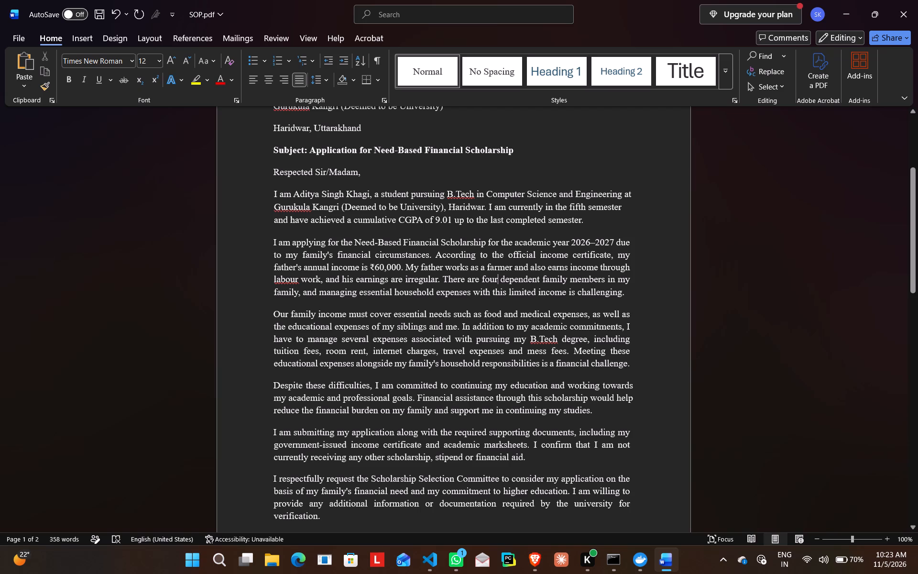
{"action": "scroll", "coordinate": [605, 399], "scroll_direction": "down", "scroll_amount": 2}
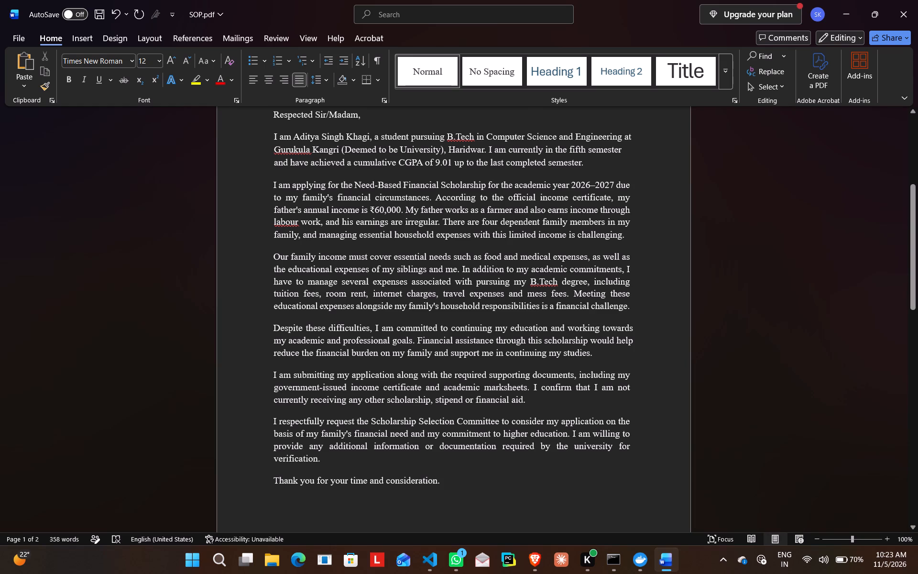
{"action": "scroll", "coordinate": [524, 402], "scroll_direction": "down", "scroll_amount": 1}
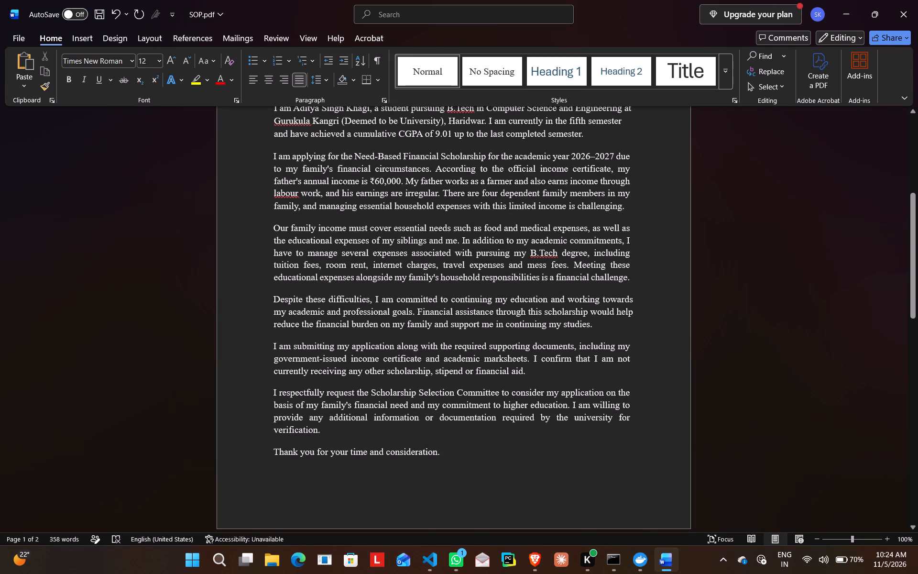
{"action": "scroll", "coordinate": [590, 394], "scroll_direction": "down", "scroll_amount": 2}
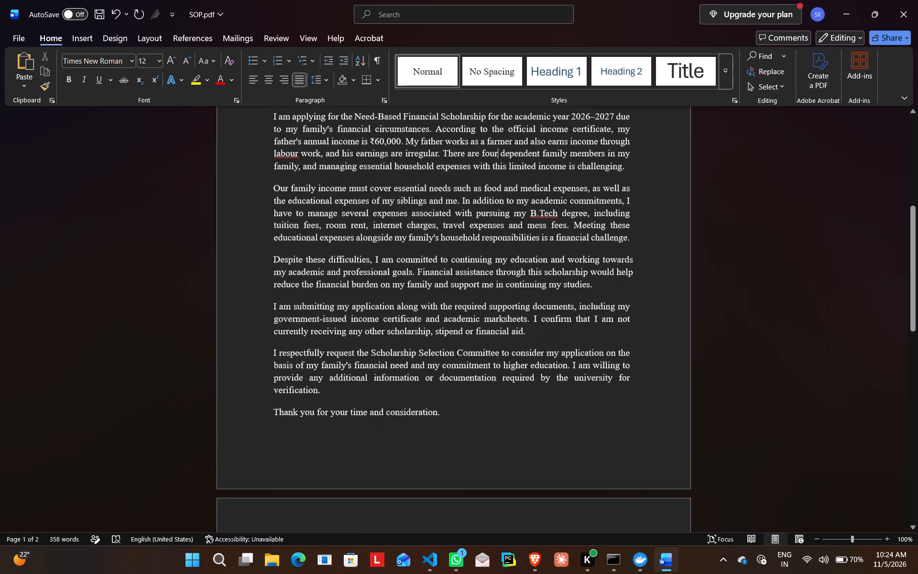
Replace the name on the signature block's Name line with the new applicant's full name.
{"action": "scroll", "coordinate": [590, 394], "scroll_direction": "down", "scroll_amount": 6}
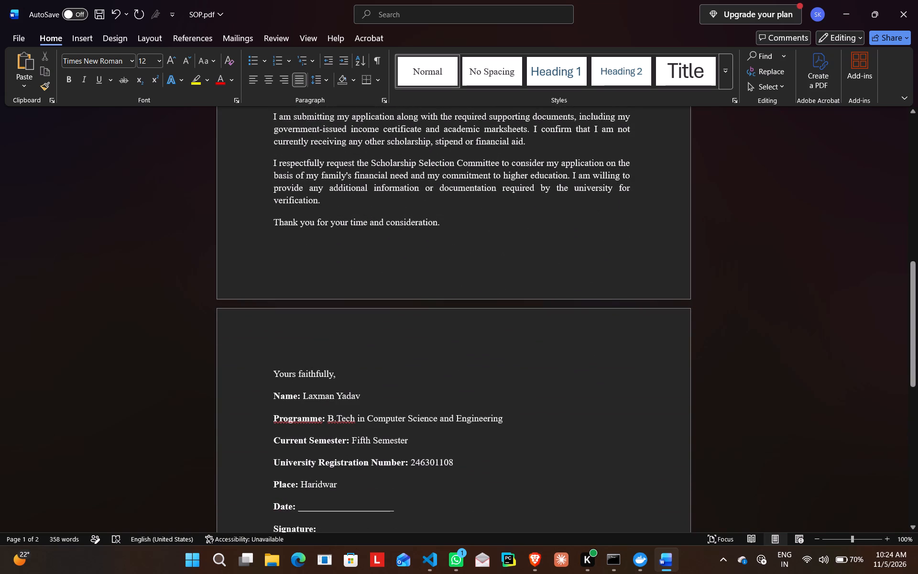
{"action": "left_click_drag", "start_coordinate": [365, 396], "coordinate": [305, 396]}
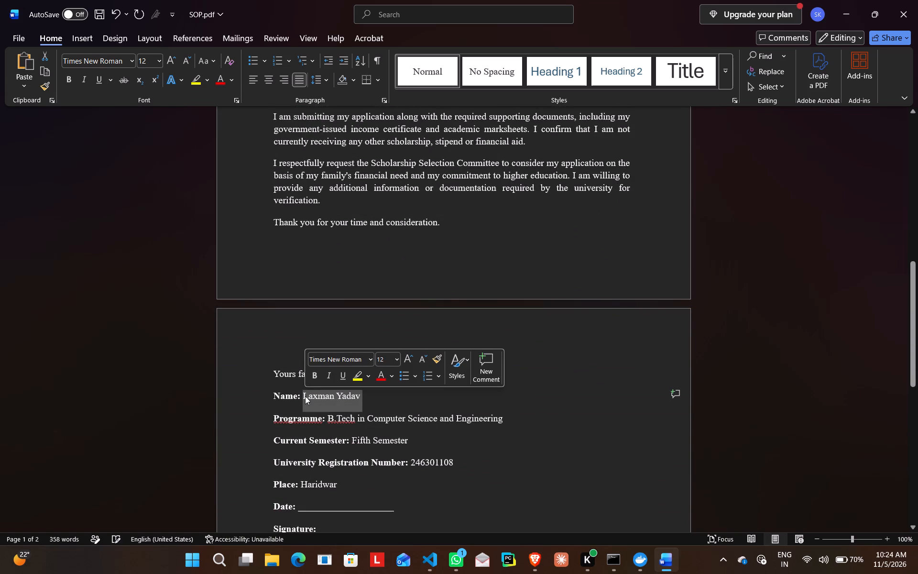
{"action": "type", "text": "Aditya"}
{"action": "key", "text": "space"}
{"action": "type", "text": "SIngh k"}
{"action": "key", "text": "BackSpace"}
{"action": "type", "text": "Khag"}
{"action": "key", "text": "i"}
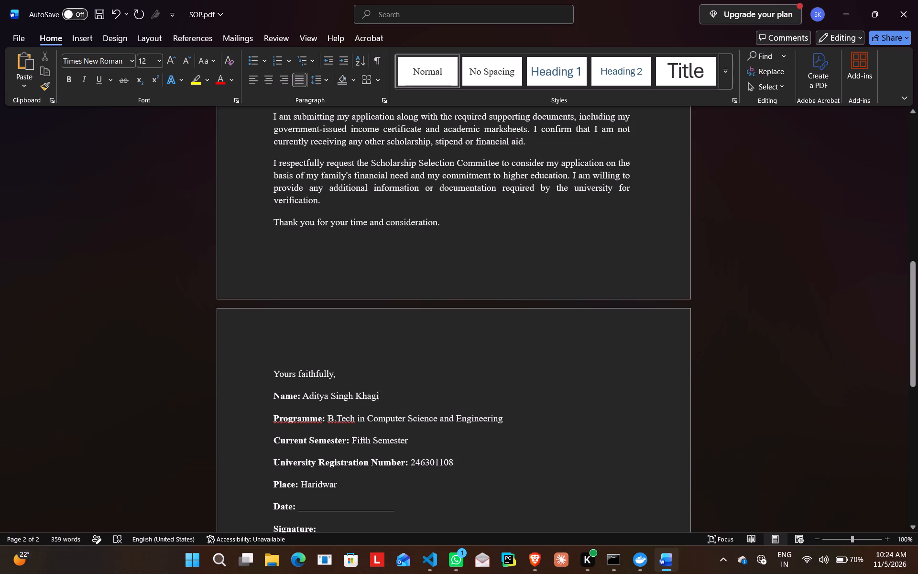
Update the University Registration Number in the signature block to the new applicant's number.
{"action": "scroll", "coordinate": [318, 417], "scroll_direction": "down", "scroll_amount": 2}
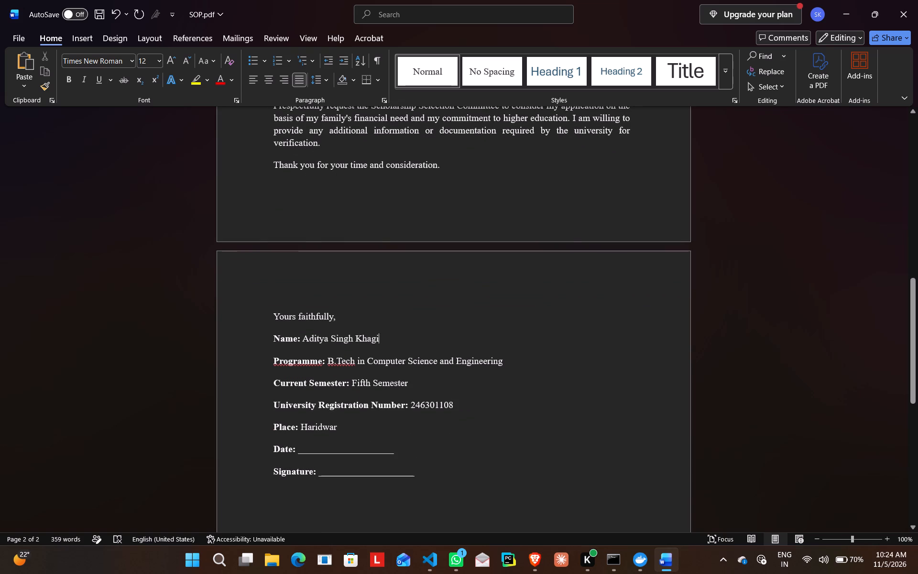
{"action": "left_click", "coordinate": [469, 405]}
{"action": "key", "text": "BackSpace"}
{"action": "key", "text": "BackSpace"}
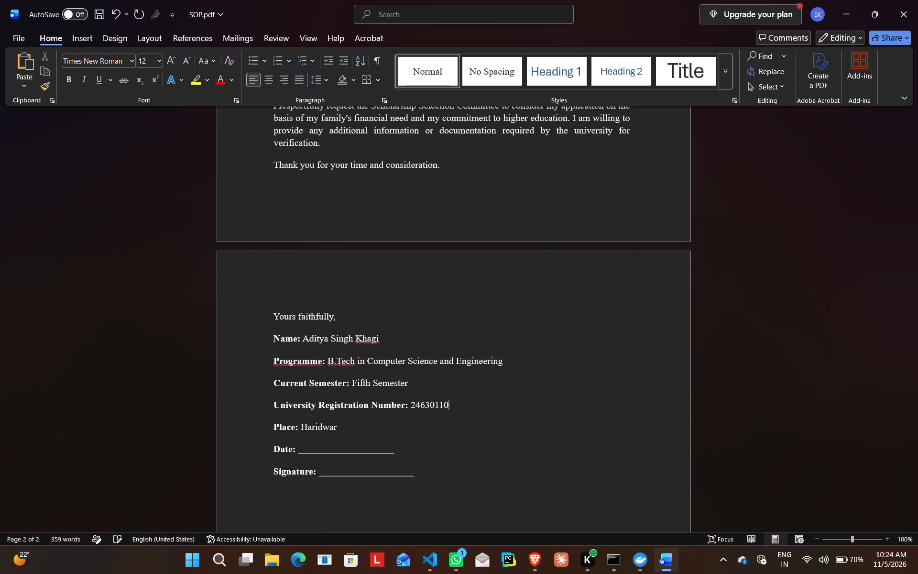
{"action": "key", "text": "BackSpace"}
{"action": "key", "text": "BackSpace"}
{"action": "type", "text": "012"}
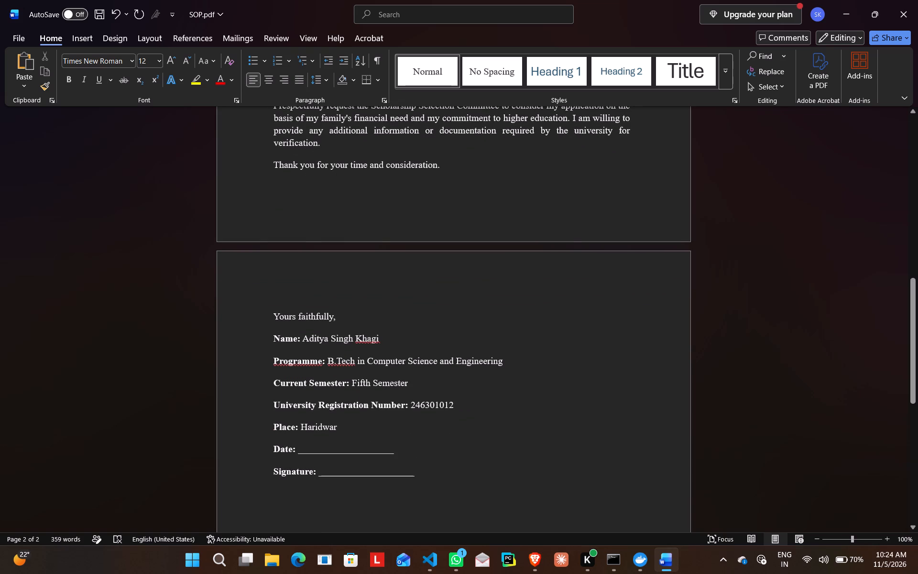
Change the closing phrase above the signature block to "Yours sincerely,".
{"action": "scroll", "coordinate": [359, 433], "scroll_direction": "up", "scroll_amount": 1}
{"action": "scroll", "coordinate": [359, 433], "scroll_direction": "down", "scroll_amount": 9}
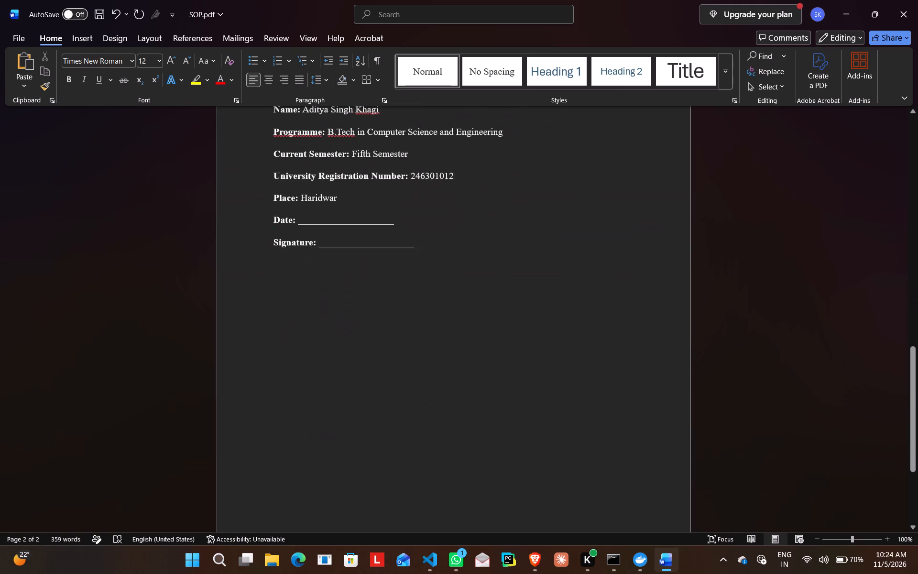
{"action": "scroll", "coordinate": [359, 433], "scroll_direction": "down", "scroll_amount": 10}
{"action": "scroll", "coordinate": [359, 433], "scroll_direction": "up", "scroll_amount": 10}
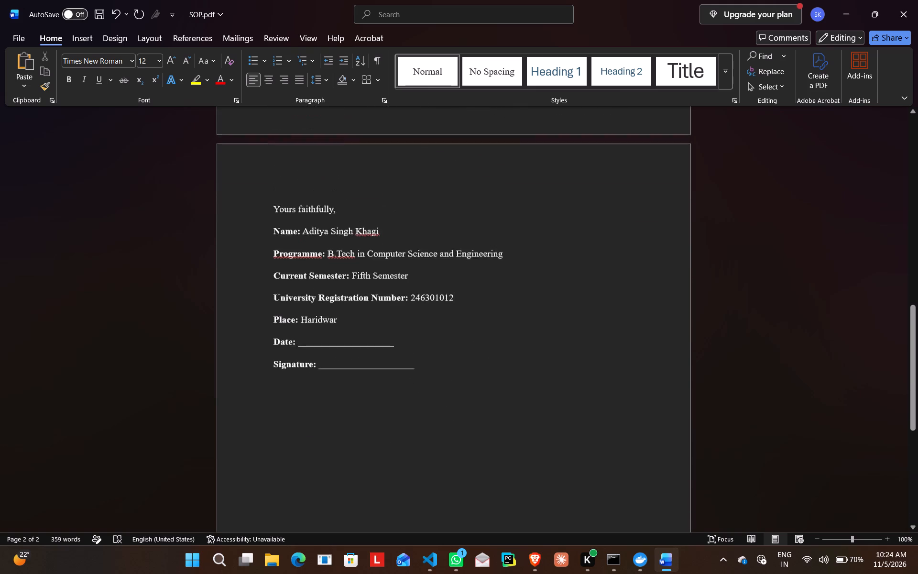
{"action": "scroll", "coordinate": [359, 433], "scroll_direction": "up", "scroll_amount": 6}
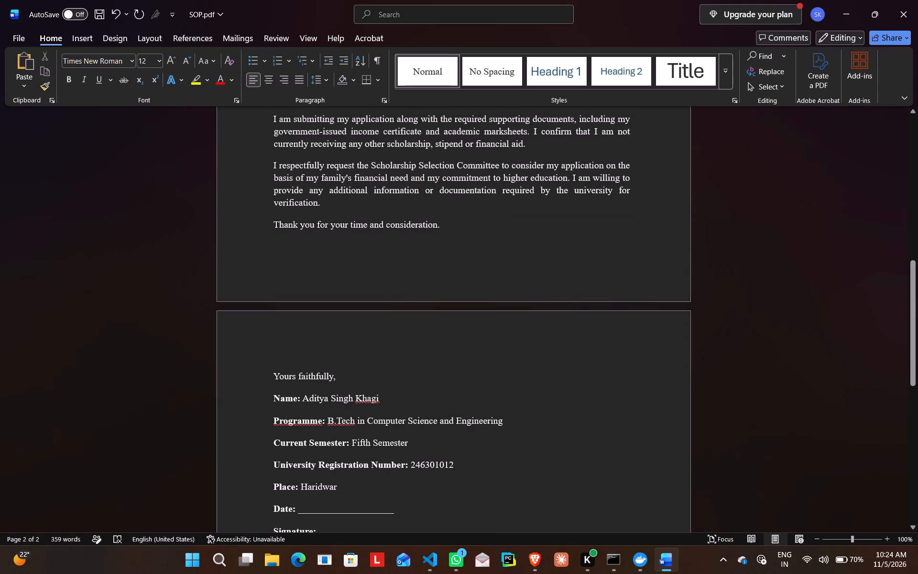
{"action": "left_click_drag", "start_coordinate": [334, 377], "coordinate": [295, 381]}
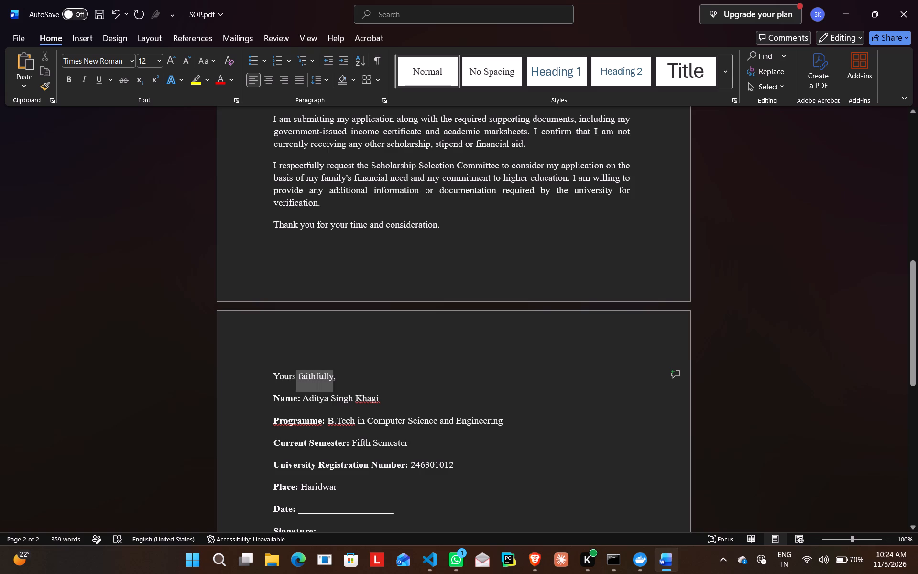
{"action": "left_click_drag", "start_coordinate": [295, 381], "coordinate": [298, 381]}
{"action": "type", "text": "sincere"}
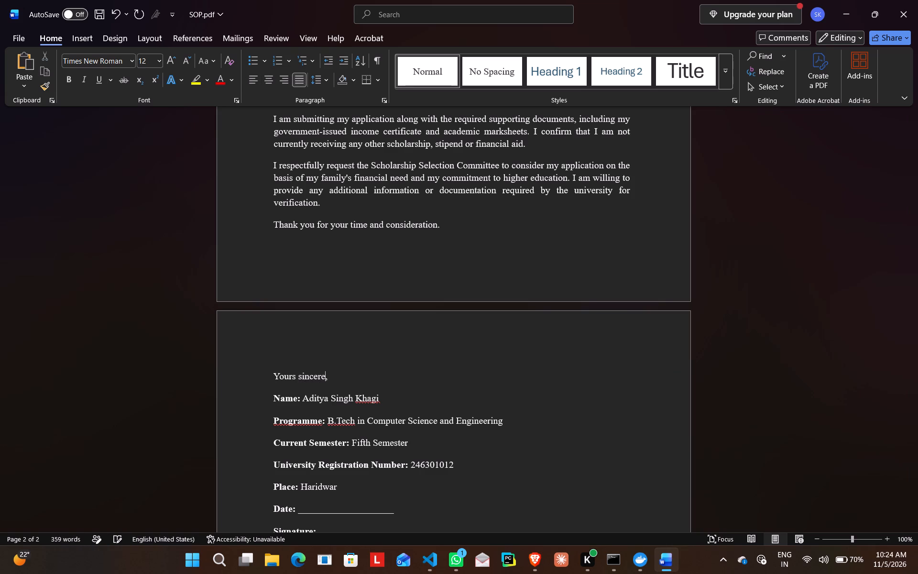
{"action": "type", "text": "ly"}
{"action": "left_click", "coordinate": [458, 353]}
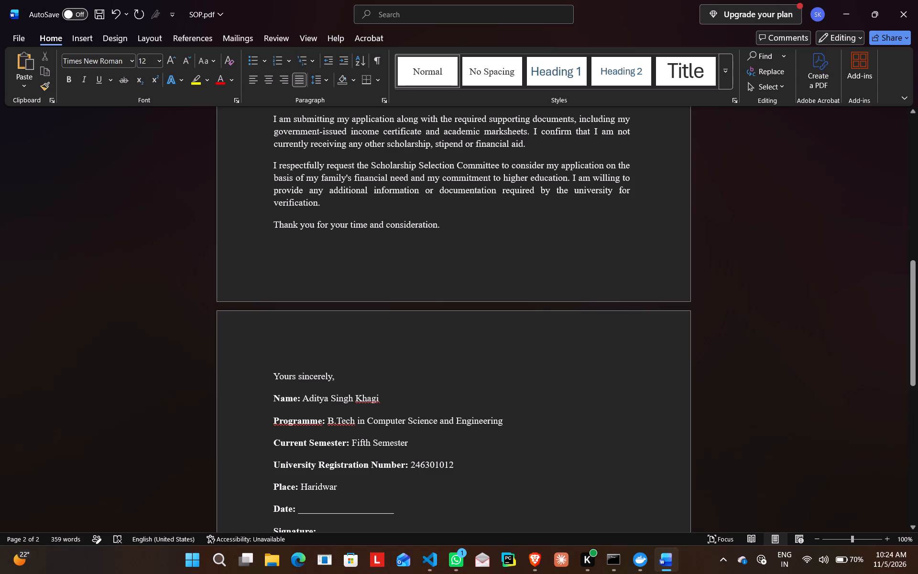
Save the edited statement as a Word document named "aditya Sop" in the Downloads folder.
{"action": "scroll", "coordinate": [458, 353], "scroll_direction": "down", "scroll_amount": 2}
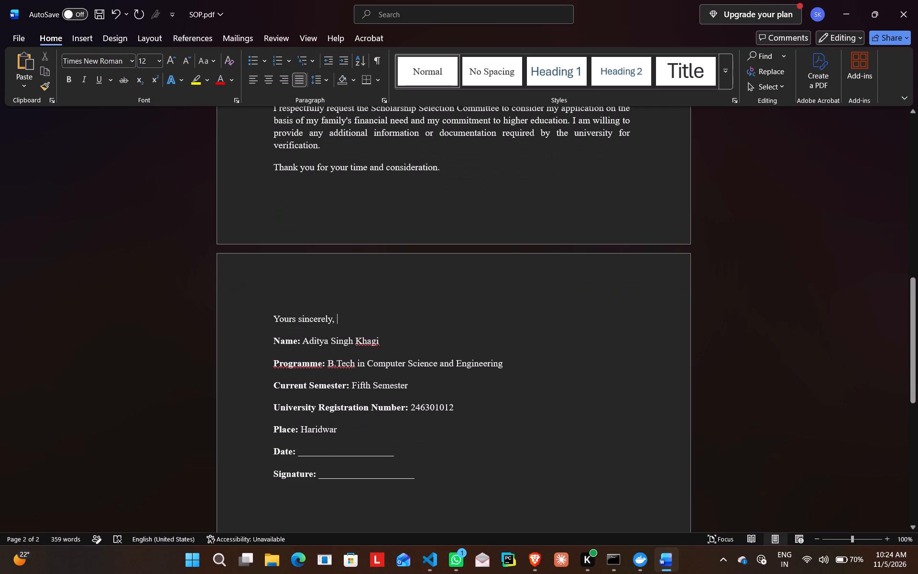
{"action": "scroll", "coordinate": [458, 353], "scroll_direction": "up", "scroll_amount": 5}
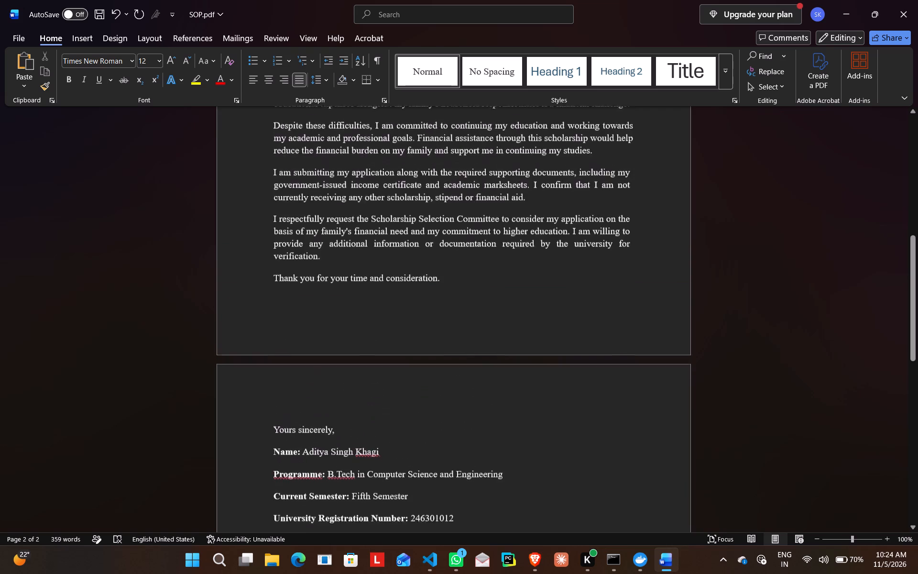
{"action": "scroll", "coordinate": [458, 353], "scroll_direction": "up", "scroll_amount": 12}
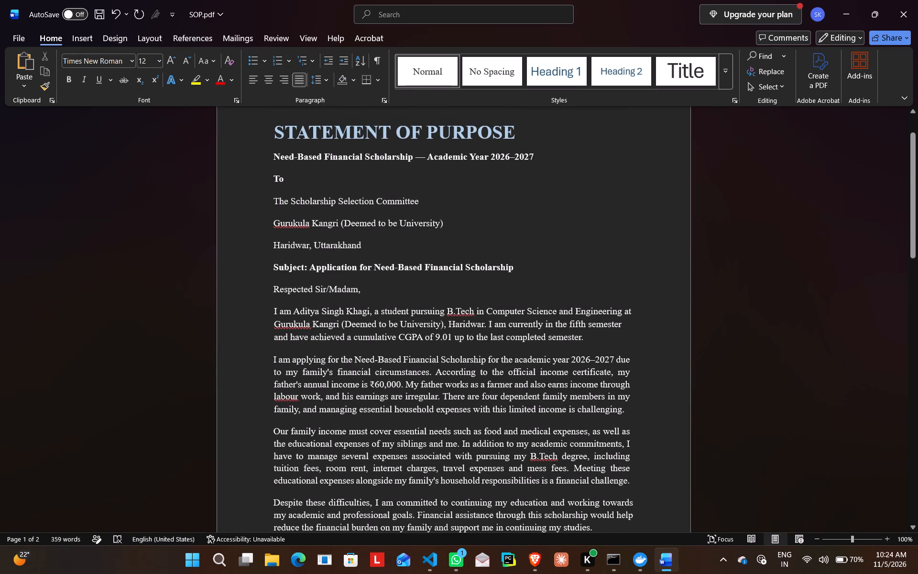
{"action": "left_click", "coordinate": [23, 35]}
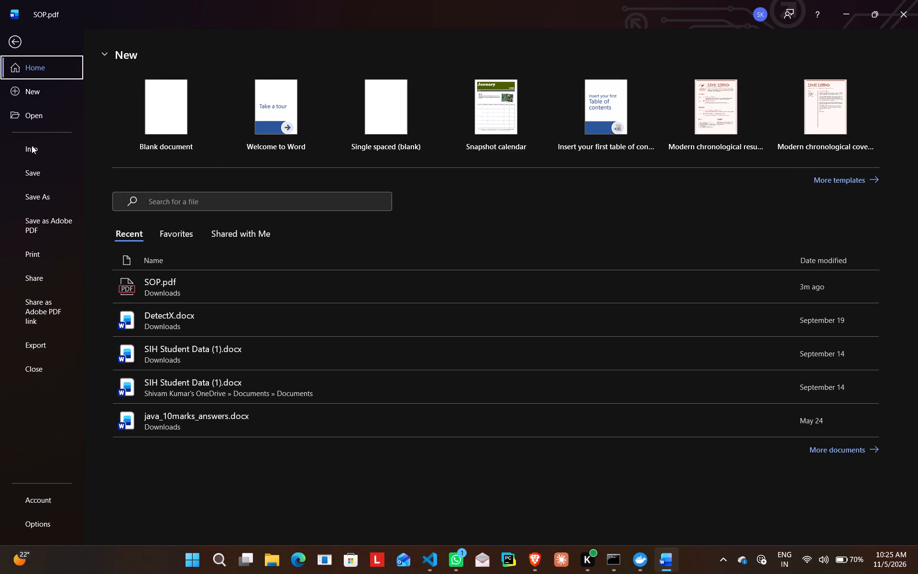
{"action": "left_click", "coordinate": [31, 189]}
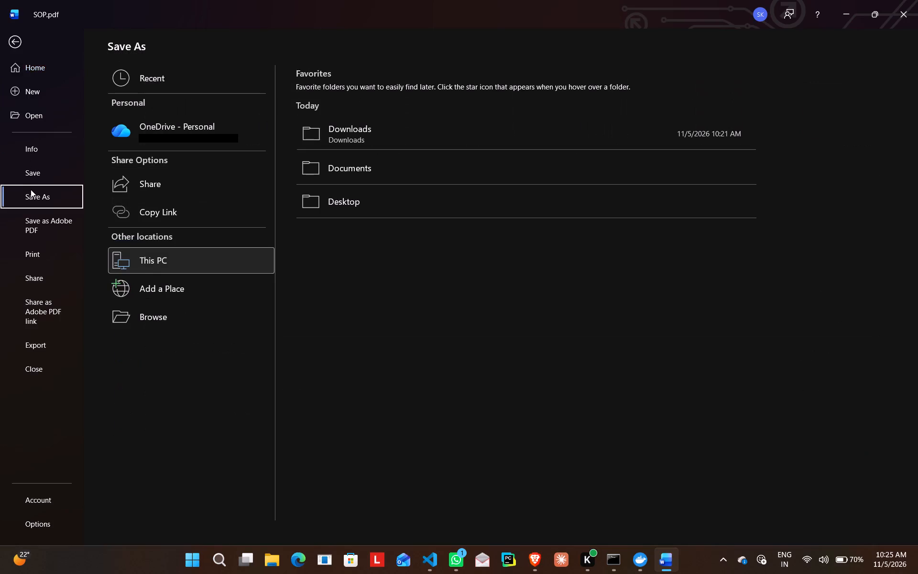
{"action": "left_click", "coordinate": [469, 140]}
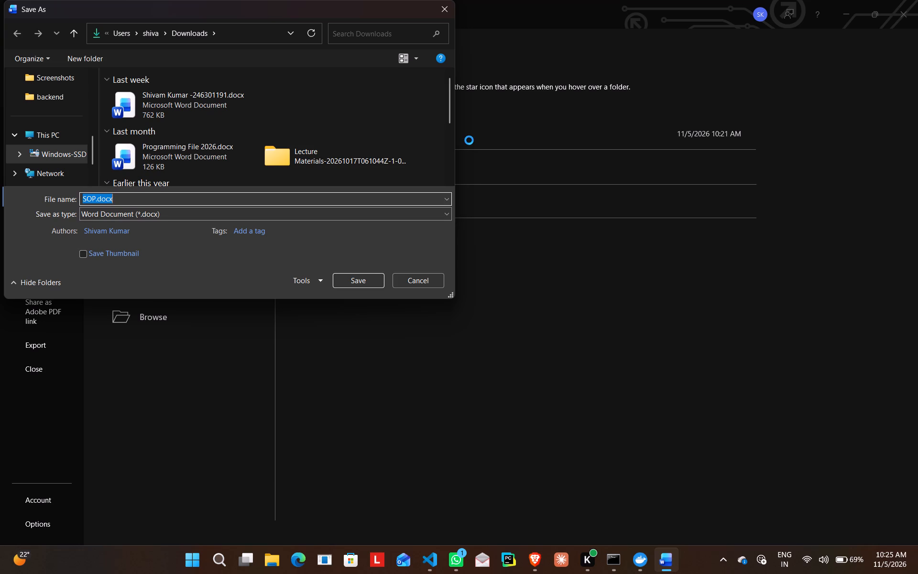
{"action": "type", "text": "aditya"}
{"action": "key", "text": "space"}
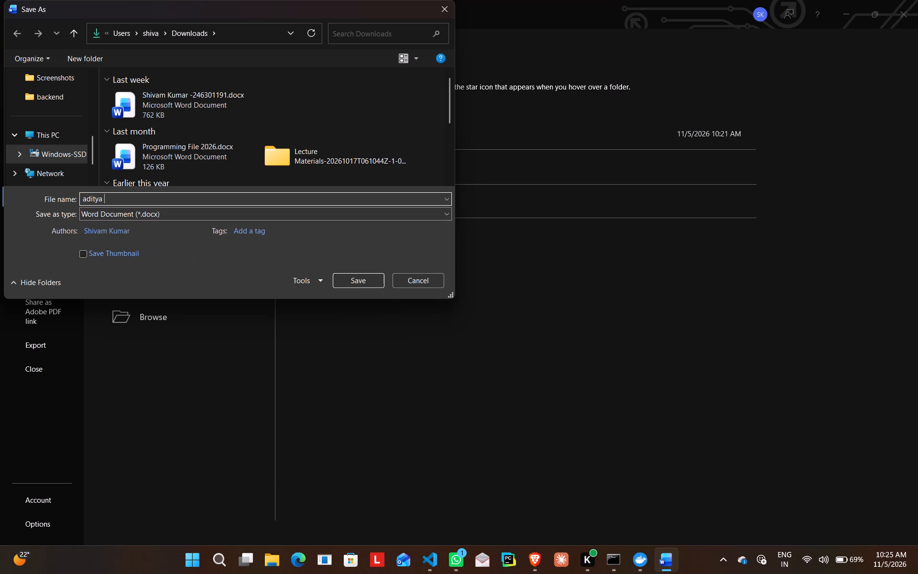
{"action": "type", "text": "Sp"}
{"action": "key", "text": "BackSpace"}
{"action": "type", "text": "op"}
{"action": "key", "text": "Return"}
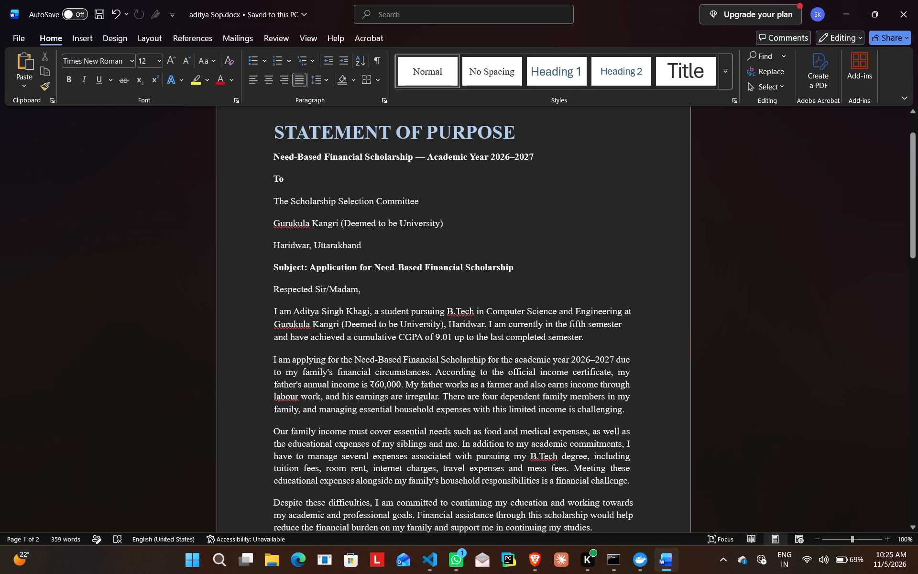
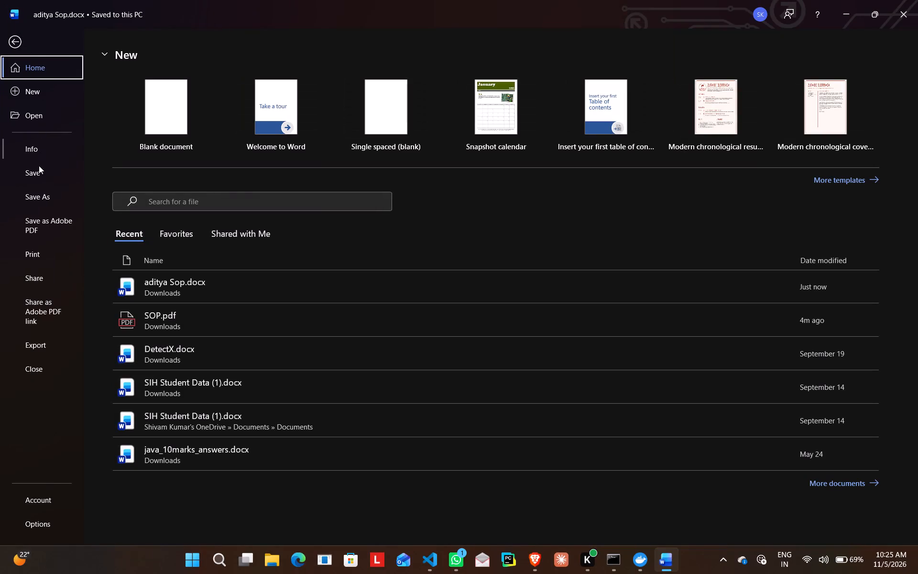
Convert the saved "aditya Sop.docx" statement to an Adobe PDF using the free Acrobat conversion.
{"action": "left_click", "coordinate": [33, 221]}
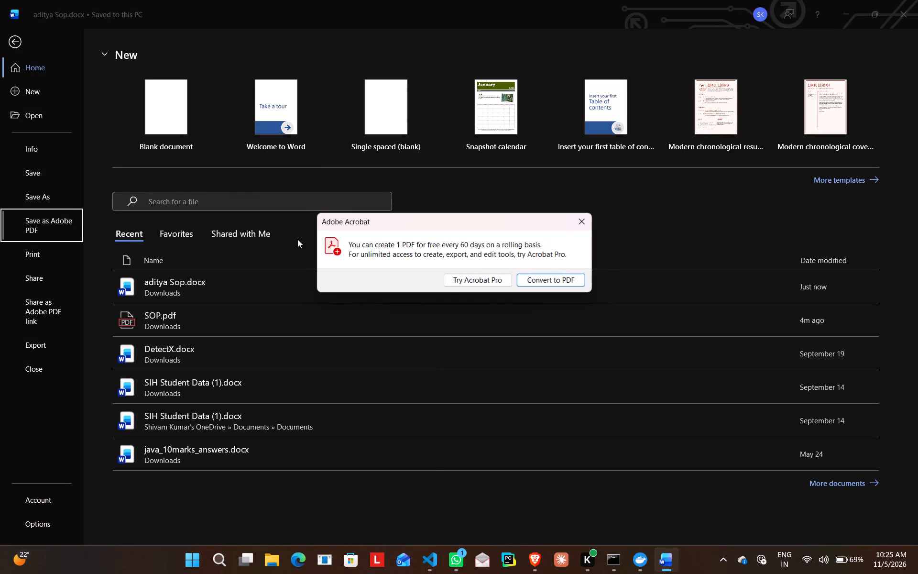
{"action": "left_click", "coordinate": [545, 285]}
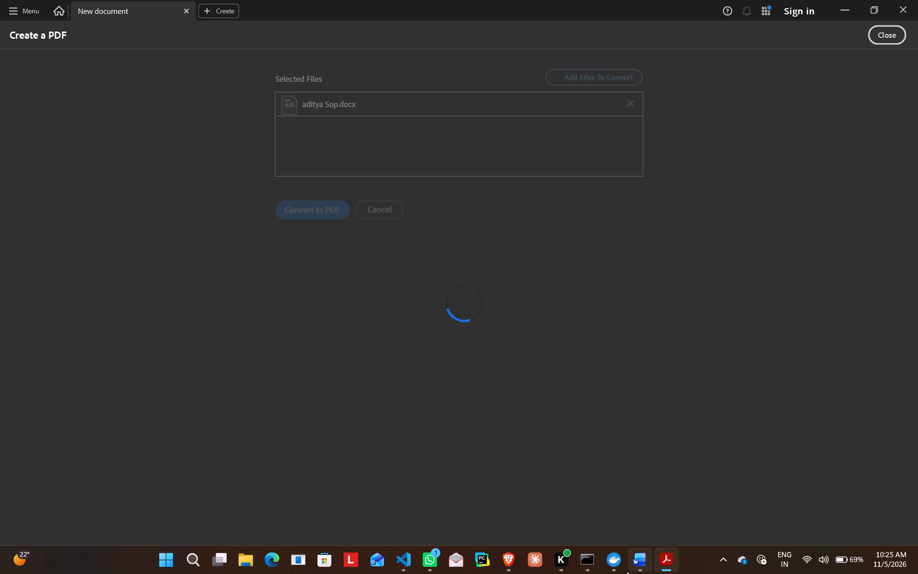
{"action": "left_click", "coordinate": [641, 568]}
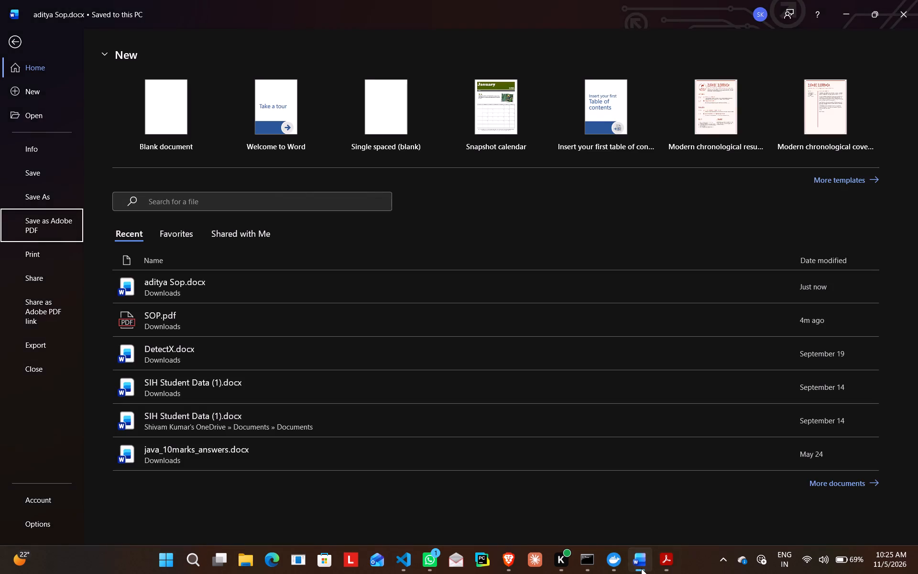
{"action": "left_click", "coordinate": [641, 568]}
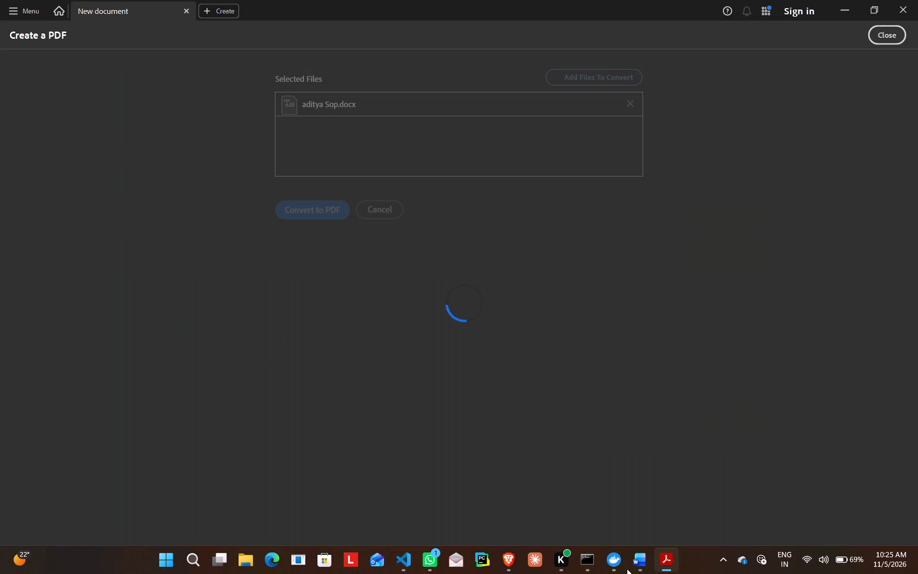
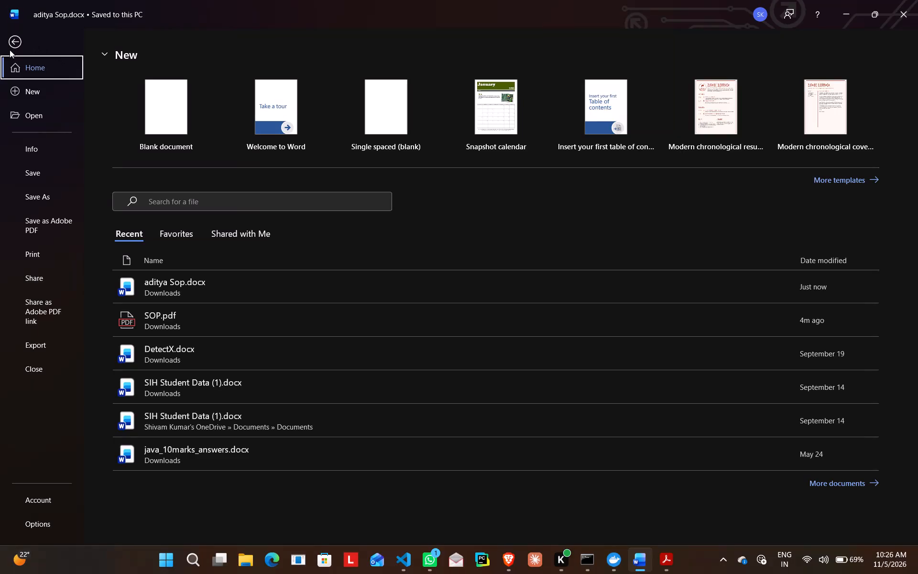
Return to the statement and replace the applicant's full name in the opening paragraph with the next applicant's first name and surname.
{"action": "left_click", "coordinate": [10, 37]}
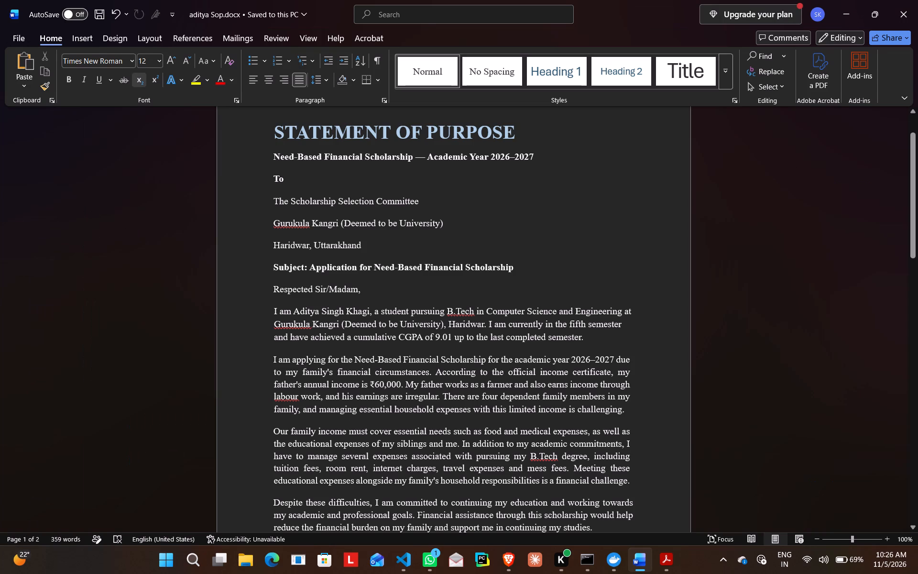
{"action": "scroll", "coordinate": [341, 236], "scroll_direction": "up", "scroll_amount": 8}
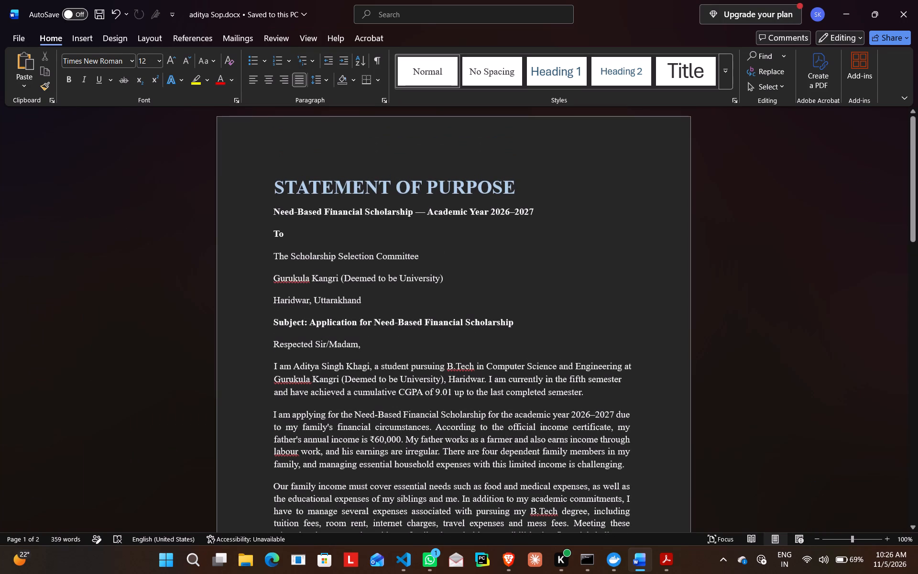
{"action": "left_click", "coordinate": [369, 365]}
{"action": "key", "text": "BackSpace"}
{"action": "key", "text": "BackSpace"}
{"action": "key", "text": "BackSpace"}
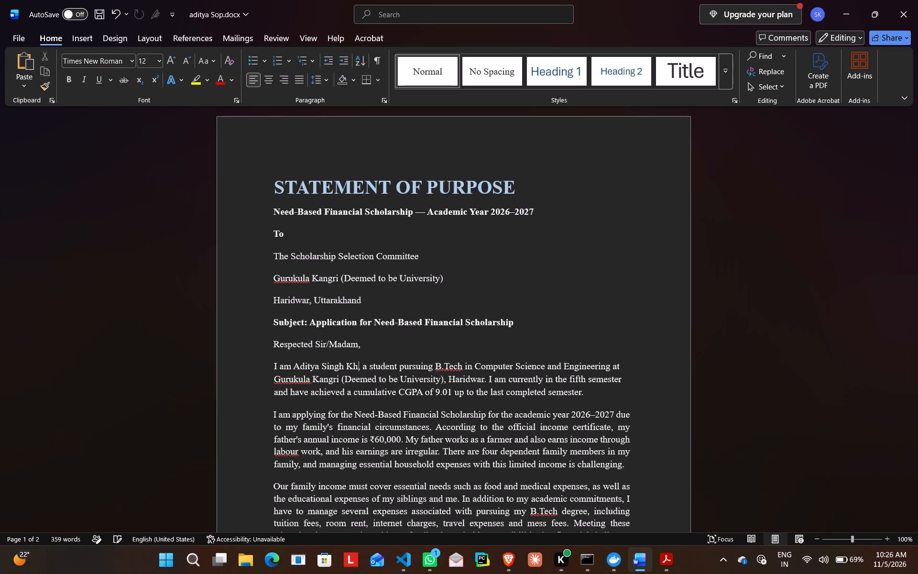
{"action": "key", "text": "BackSpace"}
{"action": "key", "text": "BackSpace"}
{"action": "key", "text": "BackSpace"}
{"action": "key", "text": "BackSpace"}
{"action": "key", "text": "BackSpace"}
{"action": "key", "text": "BackSpace"}
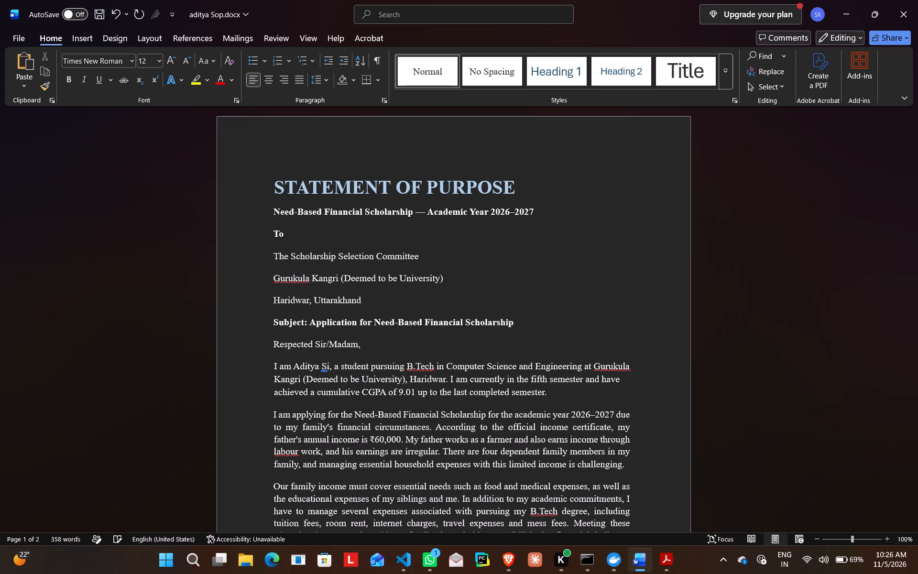
{"action": "key", "text": "BackSpace"}
{"action": "key", "text": "BackSpace"}
{"action": "key", "text": "BackSpace"}
{"action": "key", "text": "BackSpace"}
{"action": "key", "text": "BackSpace"}
{"action": "key", "text": "BackSpace"}
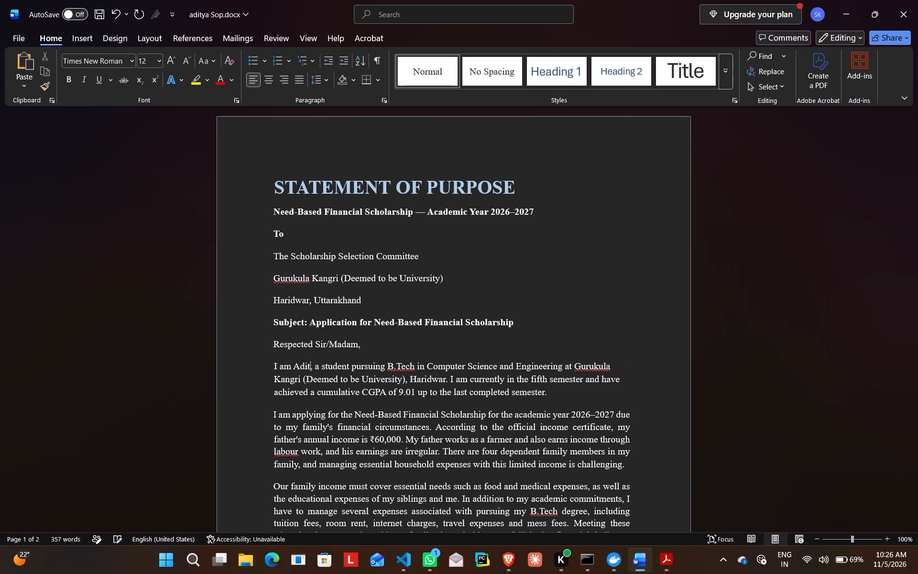
{"action": "key", "text": "BackSpace"}
{"action": "key", "text": "BackSpace"}
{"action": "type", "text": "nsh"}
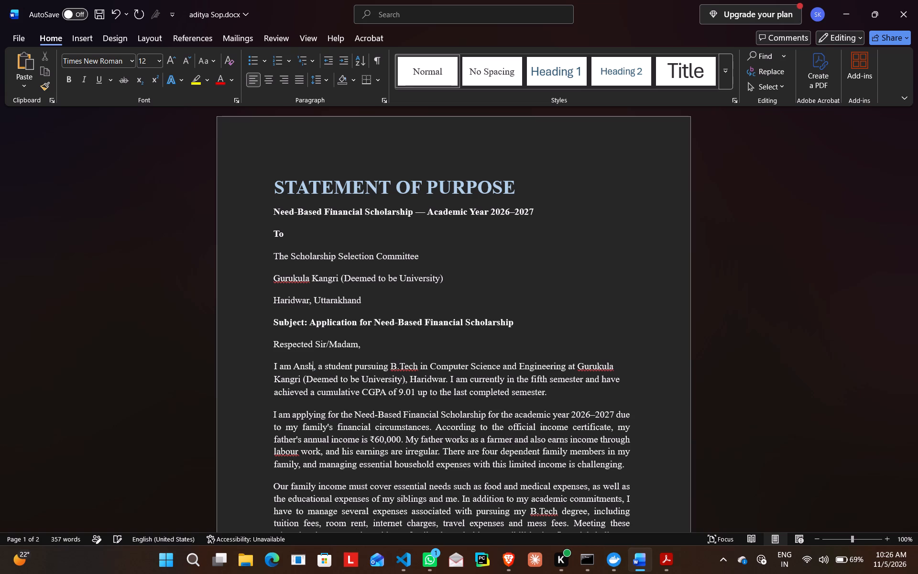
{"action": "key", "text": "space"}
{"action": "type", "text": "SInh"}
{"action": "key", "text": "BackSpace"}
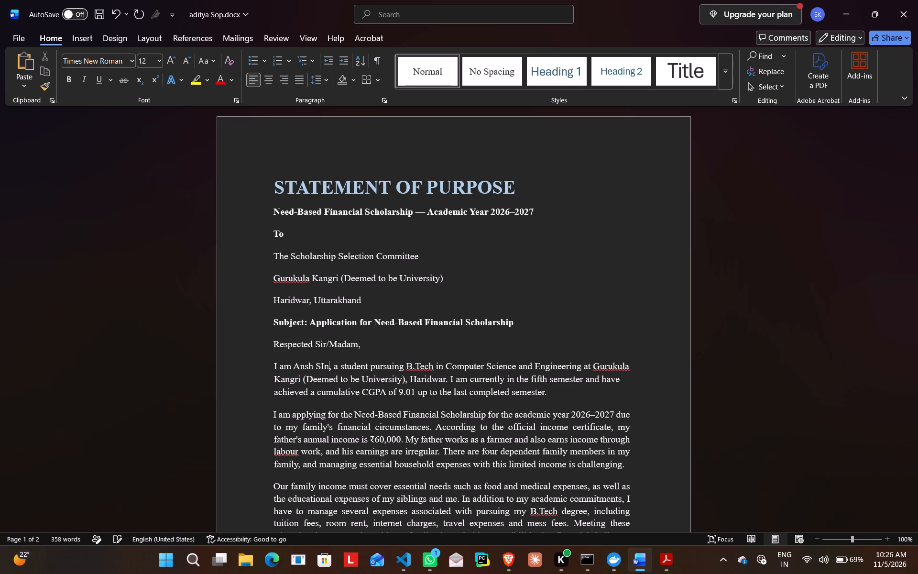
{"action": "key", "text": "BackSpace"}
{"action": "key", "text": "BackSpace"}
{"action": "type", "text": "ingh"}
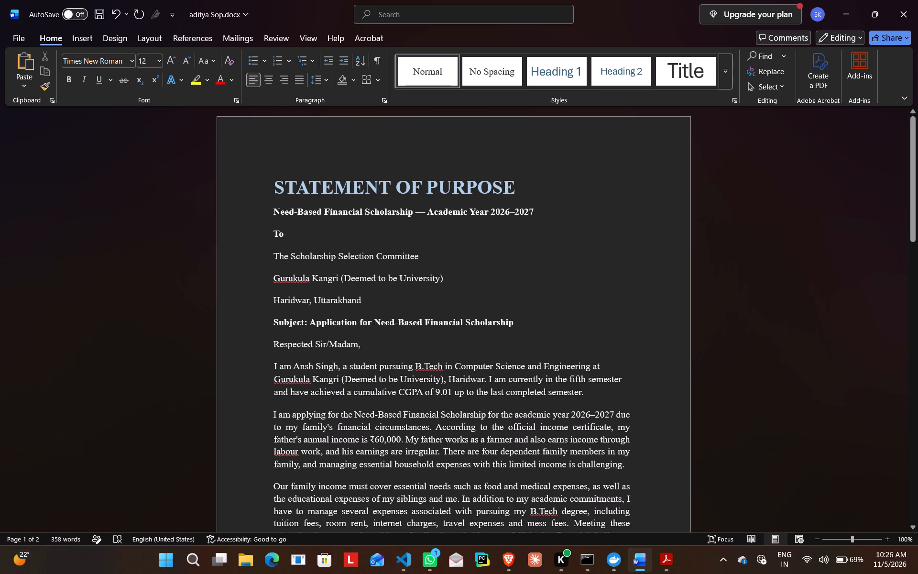
Change the current semester in the opening paragraph to "third".
{"action": "left_click", "coordinate": [586, 384]}
{"action": "key", "text": "BackSpace"}
{"action": "key", "text": "BackSpace"}
{"action": "key", "text": "BackSpace"}
{"action": "key", "text": "BackSpace"}
{"action": "key", "text": "BackSpace"}
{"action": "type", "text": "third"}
Select the cumulative CGPA value in the opening paragraph.
{"action": "left_click_drag", "start_coordinate": [450, 393], "coordinate": [437, 393]}
{"action": "left_click_drag", "start_coordinate": [437, 393], "coordinate": [437, 393]}
{"action": "scroll", "coordinate": [437, 393], "scroll_direction": "down", "scroll_amount": 1}
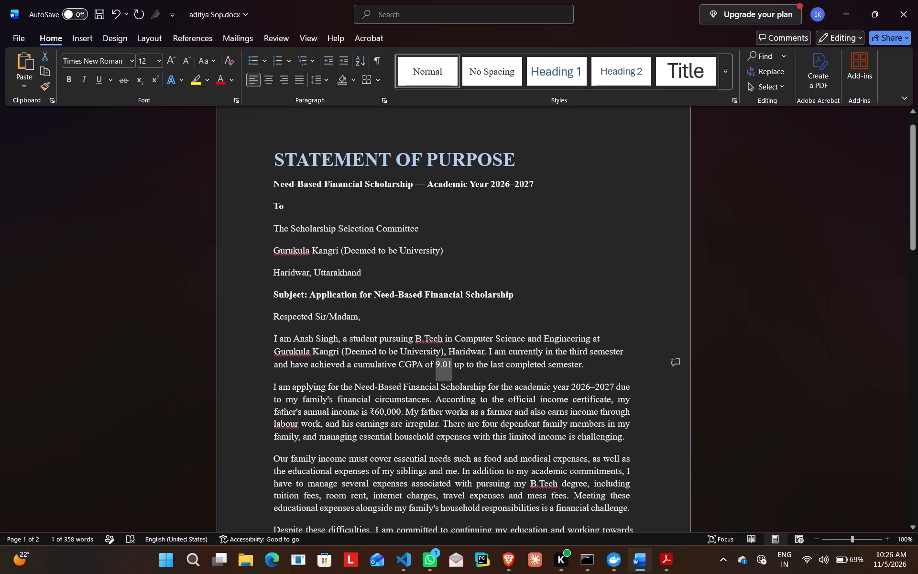
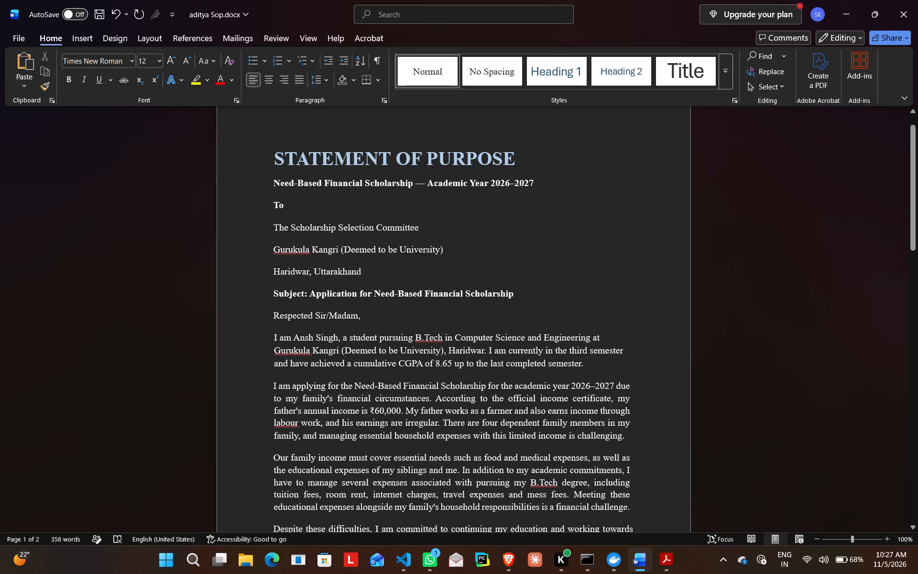
Set the father's annual income in the second paragraph to ₹56,000.
{"action": "left_click", "coordinate": [384, 409]}
{"action": "key", "text": "BackSpace"}
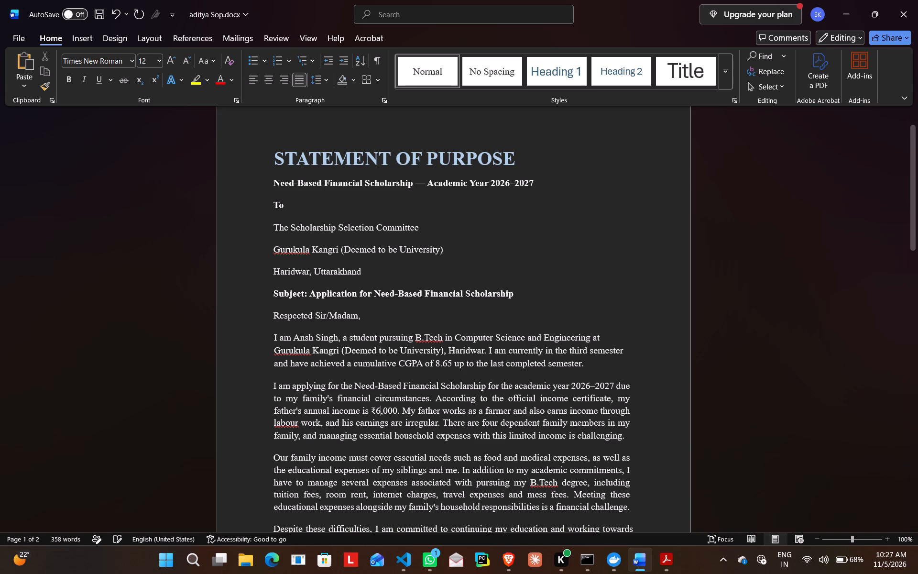
{"action": "key", "text": "BackSpace"}
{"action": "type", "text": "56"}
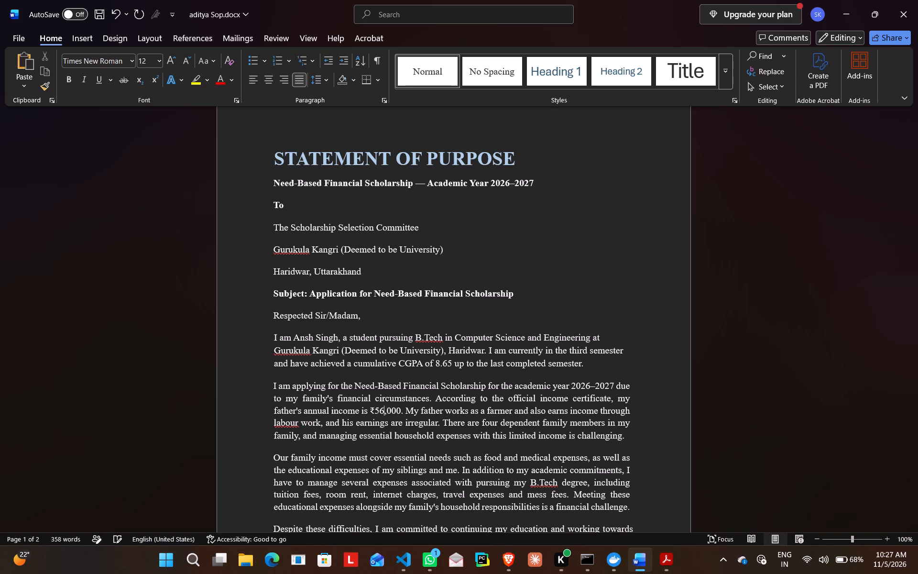
Replace the previous applicant's name in the closing signature block with the new applicant's first name and surname.
{"action": "scroll", "coordinate": [384, 409], "scroll_direction": "down", "scroll_amount": 1}
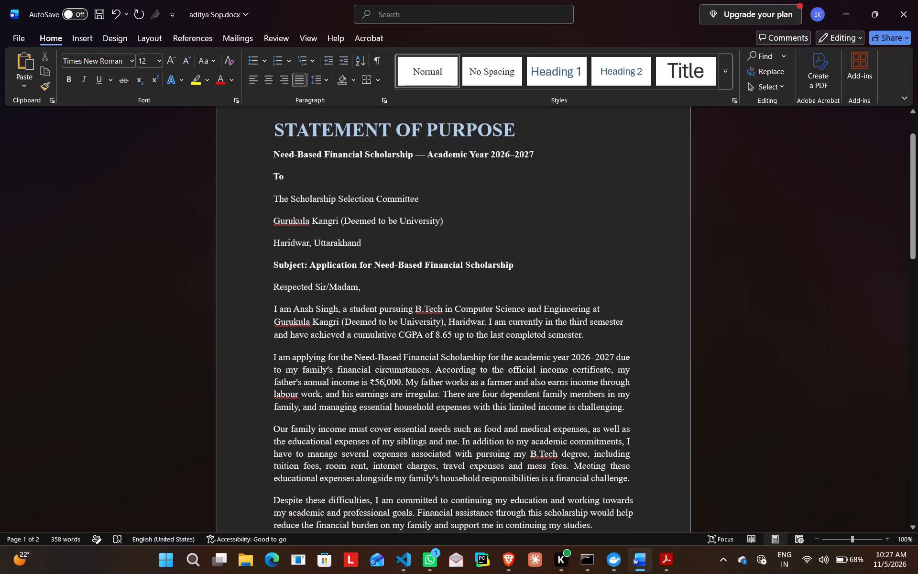
{"action": "scroll", "coordinate": [384, 409], "scroll_direction": "down", "scroll_amount": 3}
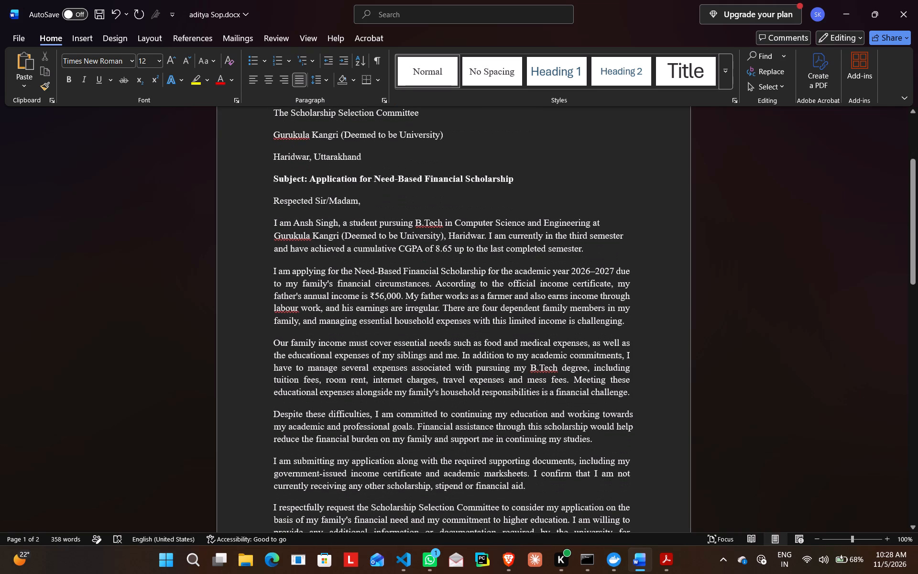
{"action": "scroll", "coordinate": [384, 409], "scroll_direction": "down", "scroll_amount": 4}
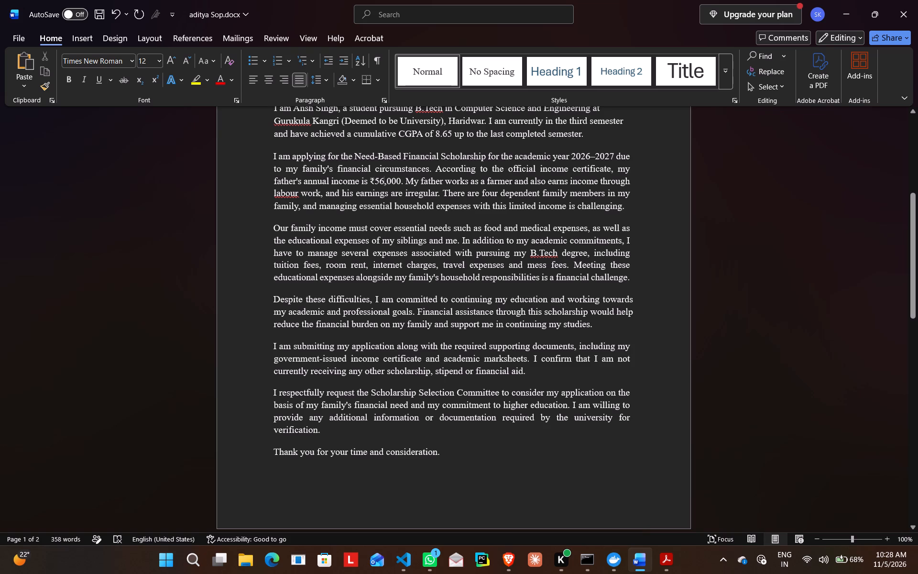
{"action": "scroll", "coordinate": [546, 317], "scroll_direction": "down", "scroll_amount": 7}
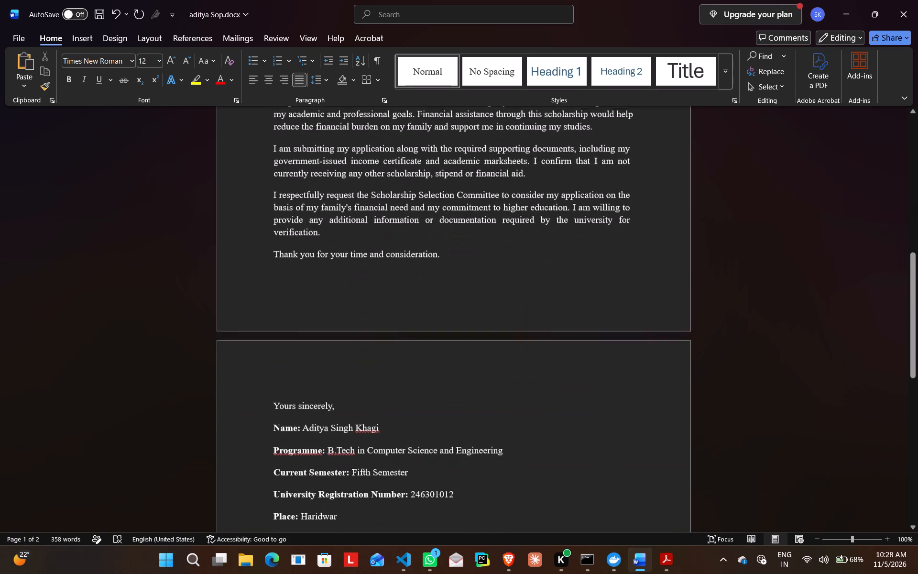
{"action": "left_click_drag", "start_coordinate": [382, 423], "coordinate": [313, 425]}
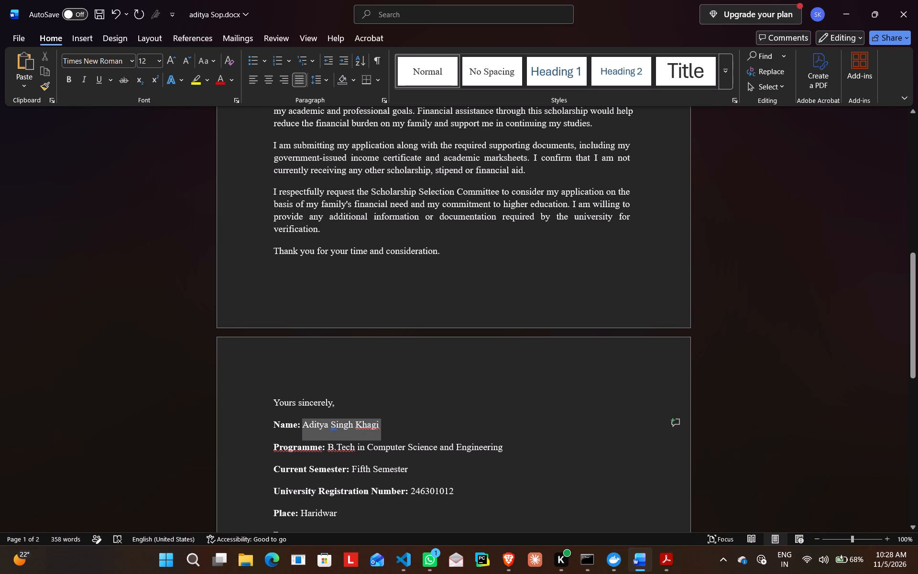
{"action": "left_click_drag", "start_coordinate": [313, 425], "coordinate": [313, 425]}
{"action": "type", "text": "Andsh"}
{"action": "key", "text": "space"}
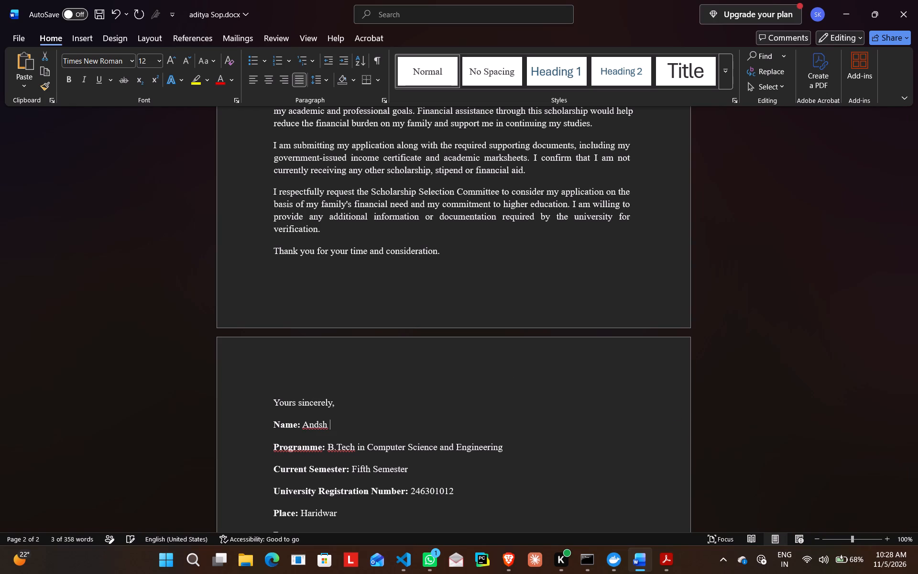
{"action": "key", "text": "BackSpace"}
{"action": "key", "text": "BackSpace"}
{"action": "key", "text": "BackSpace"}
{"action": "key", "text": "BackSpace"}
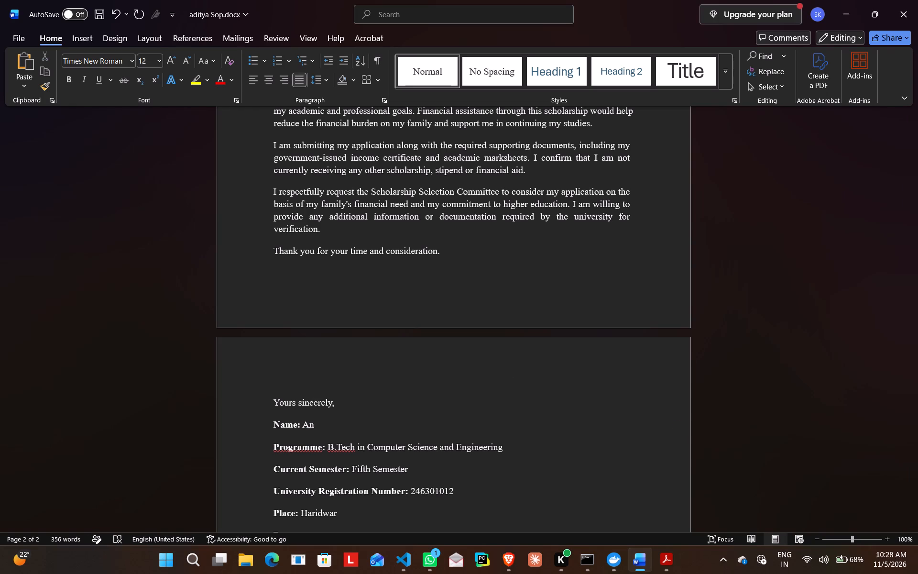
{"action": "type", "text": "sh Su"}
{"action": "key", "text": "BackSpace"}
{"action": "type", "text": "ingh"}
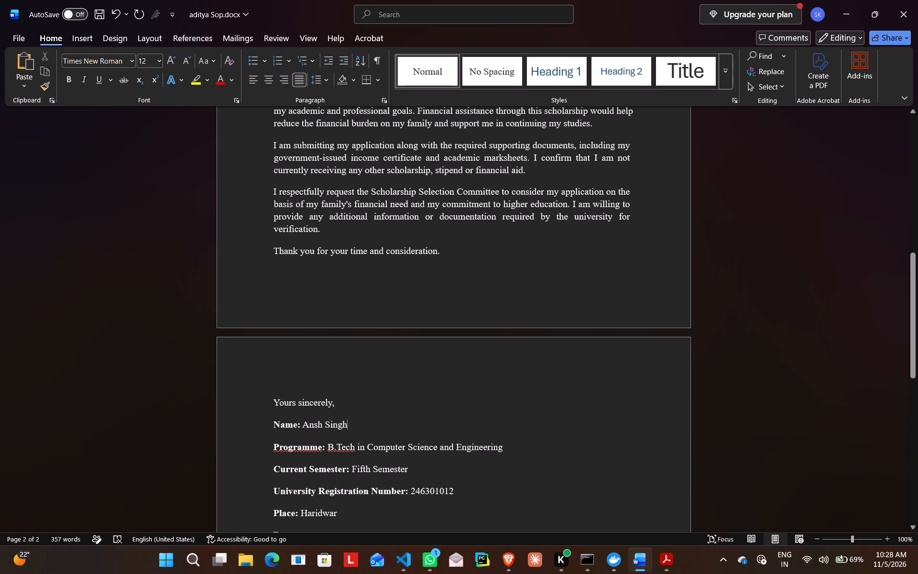
Change the Current Semester entry in the signature block to "Third" Semester.
{"action": "left_click", "coordinate": [369, 470]}
{"action": "key", "text": "BackSpace"}
{"action": "key", "text": "BackSpace"}
{"action": "key", "text": "BackSpace"}
{"action": "key", "text": "BackSpace"}
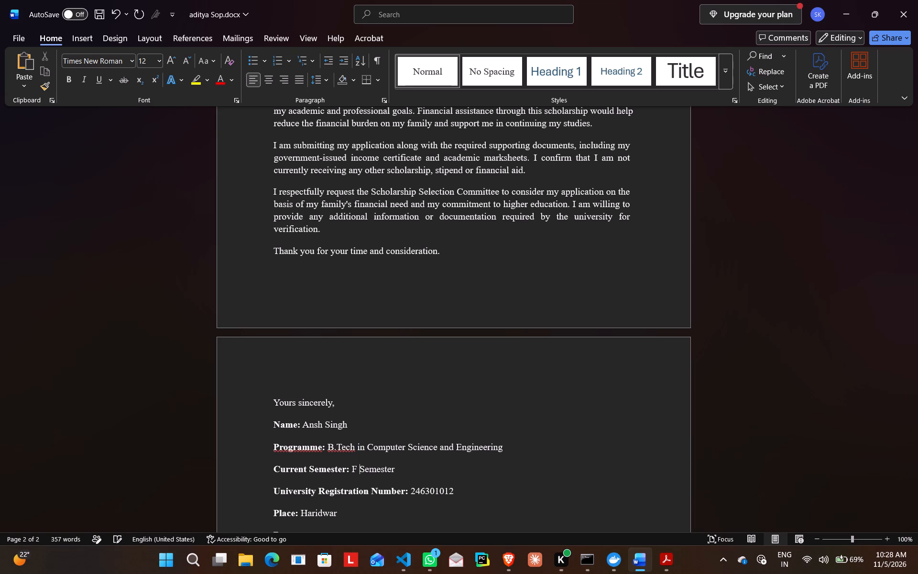
{"action": "key", "text": "BackSpace"}
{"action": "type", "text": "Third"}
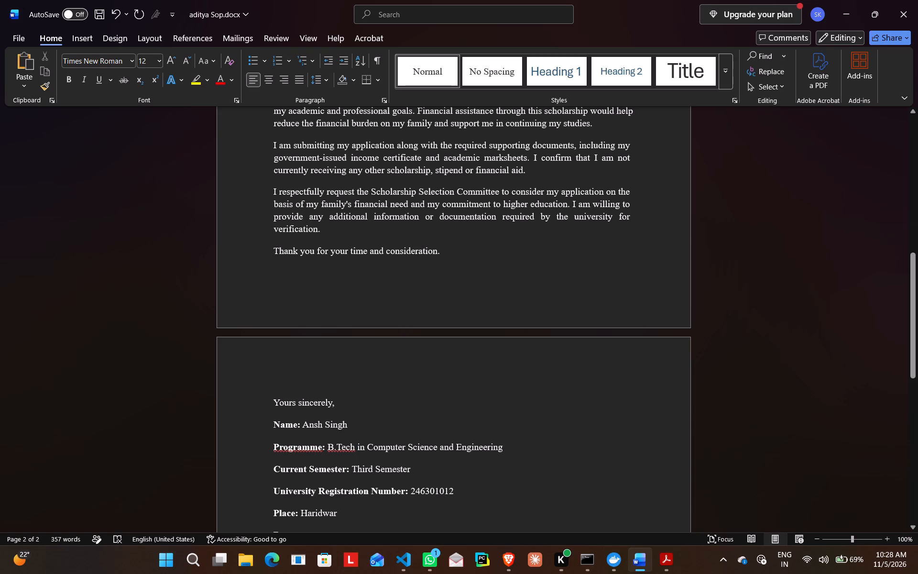
Update the University Registration Number in the signature block to the new applicant's registration number.
{"action": "left_click_drag", "start_coordinate": [461, 489], "coordinate": [445, 492]}
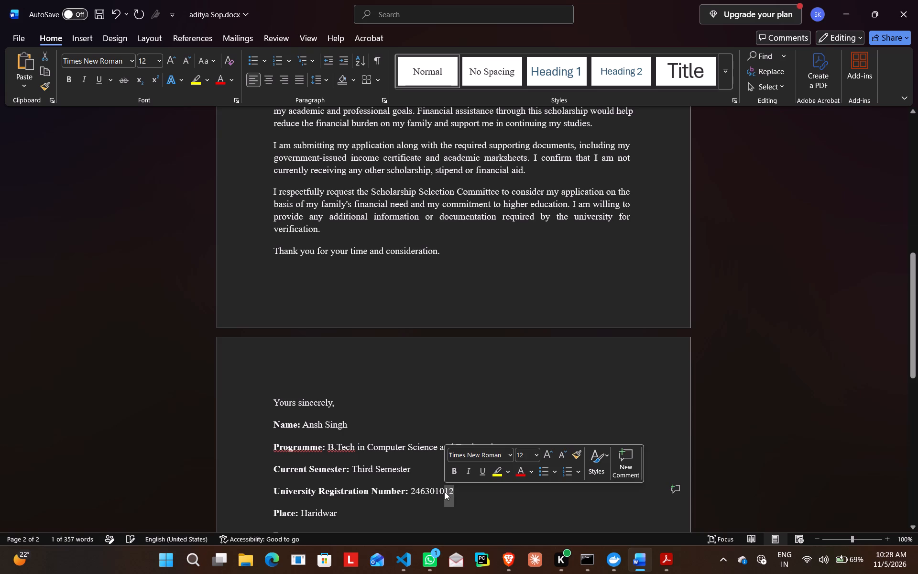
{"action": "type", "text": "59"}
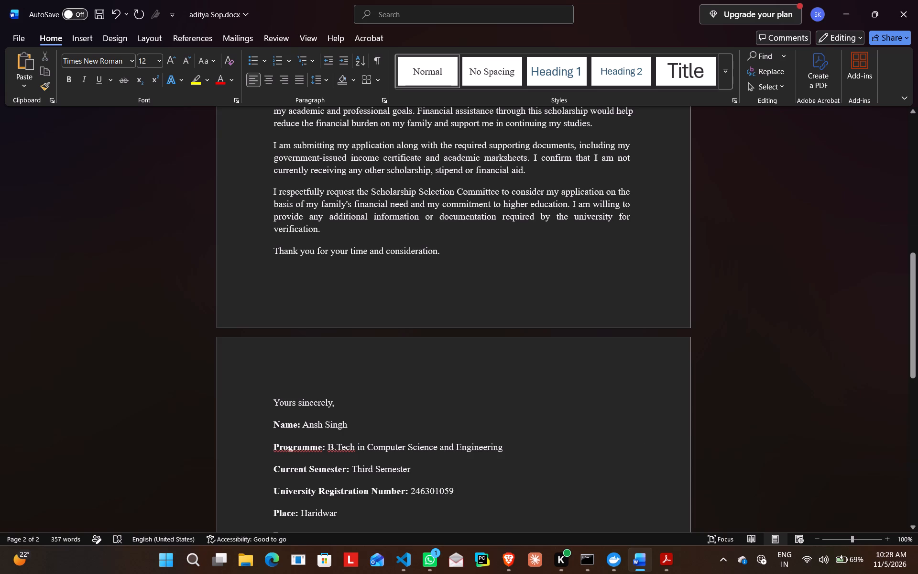
{"action": "left_click", "coordinate": [420, 491]}
{"action": "key", "text": "BackSpace"}
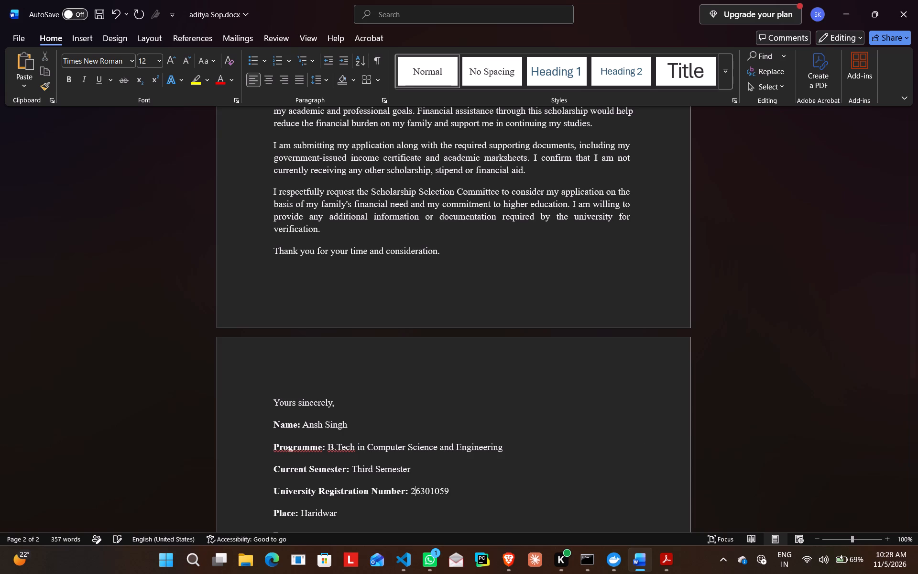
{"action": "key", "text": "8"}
{"action": "key", "text": "BackSpace"}
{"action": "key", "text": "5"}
Save the edited statement as a separate Word document named "ansh sop" in the Downloads folder.
{"action": "scroll", "coordinate": [420, 492], "scroll_direction": "down", "scroll_amount": 2}
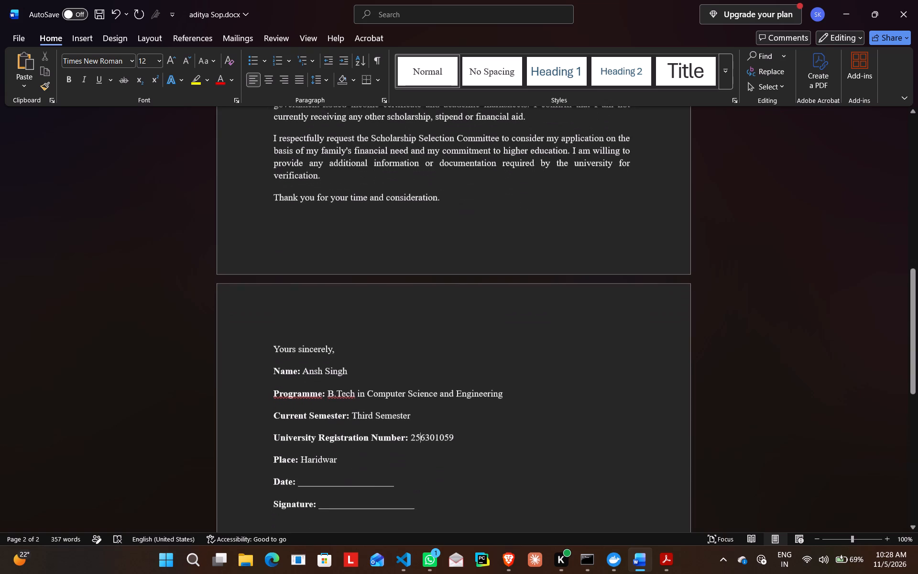
{"action": "scroll", "coordinate": [420, 492], "scroll_direction": "down", "scroll_amount": 2}
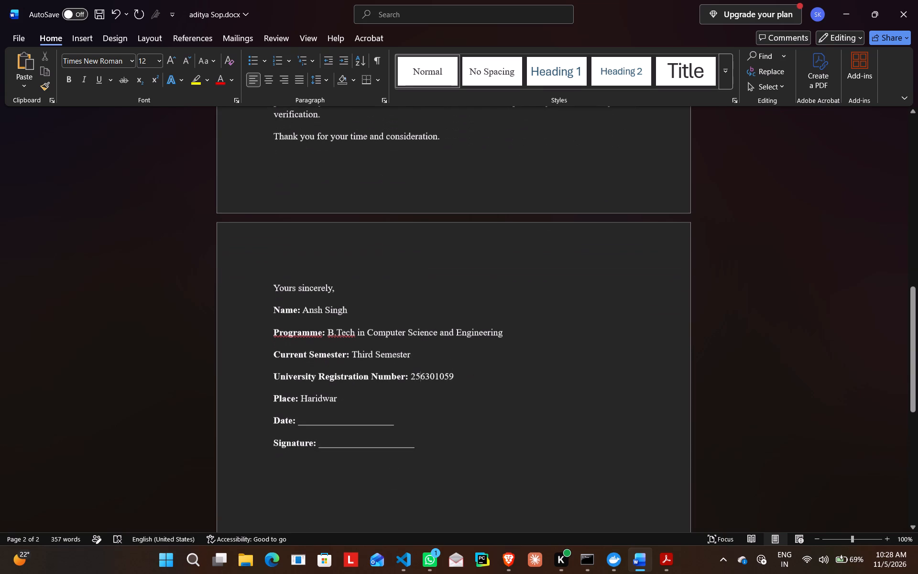
{"action": "left_click", "coordinate": [27, 41]}
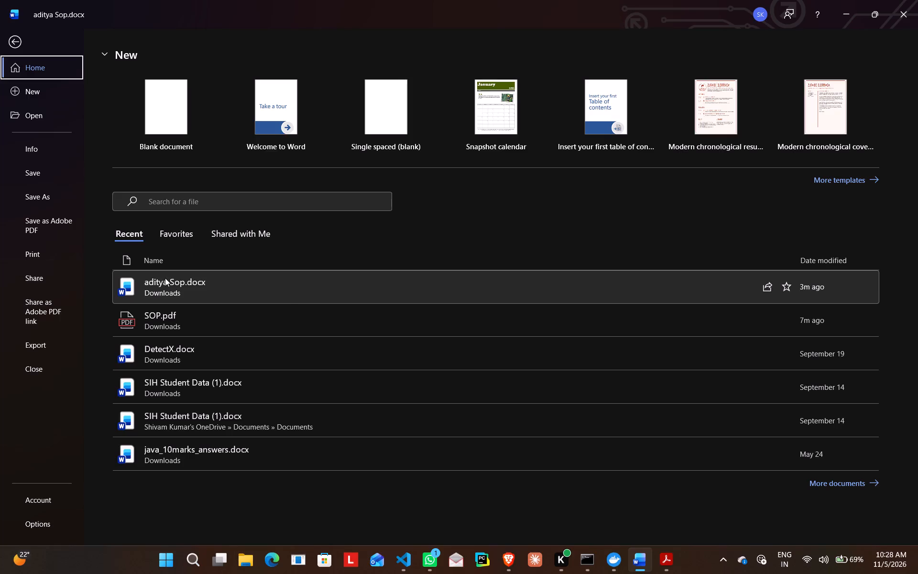
{"action": "left_click", "coordinate": [46, 189]}
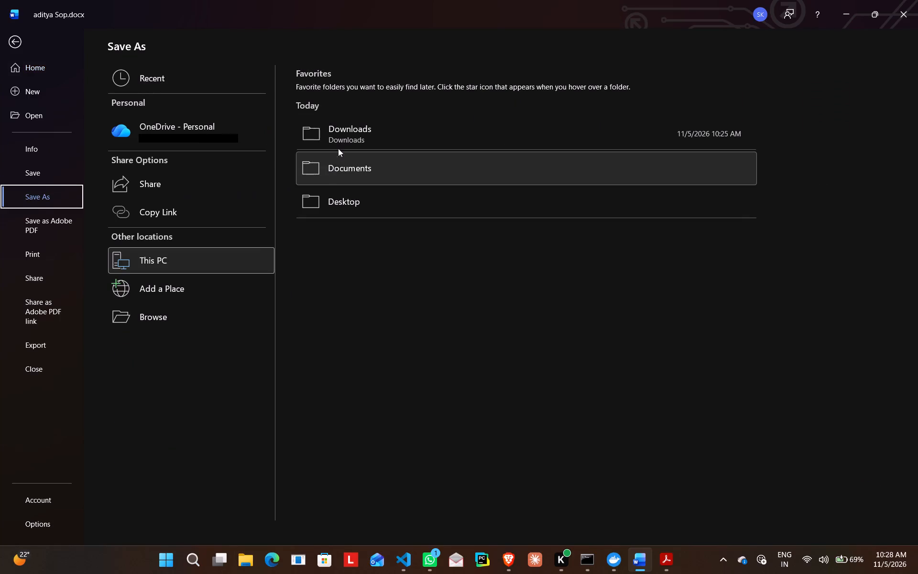
{"action": "left_click", "coordinate": [344, 133]}
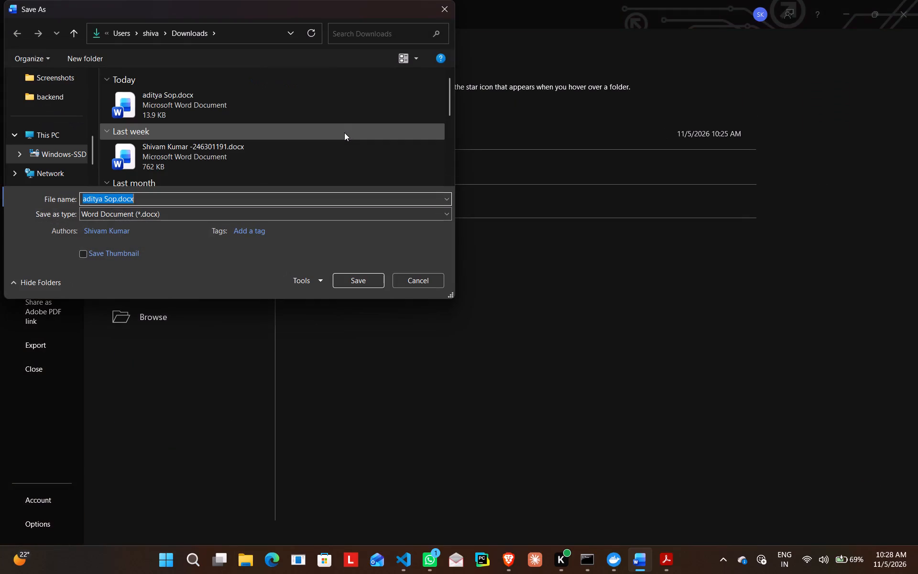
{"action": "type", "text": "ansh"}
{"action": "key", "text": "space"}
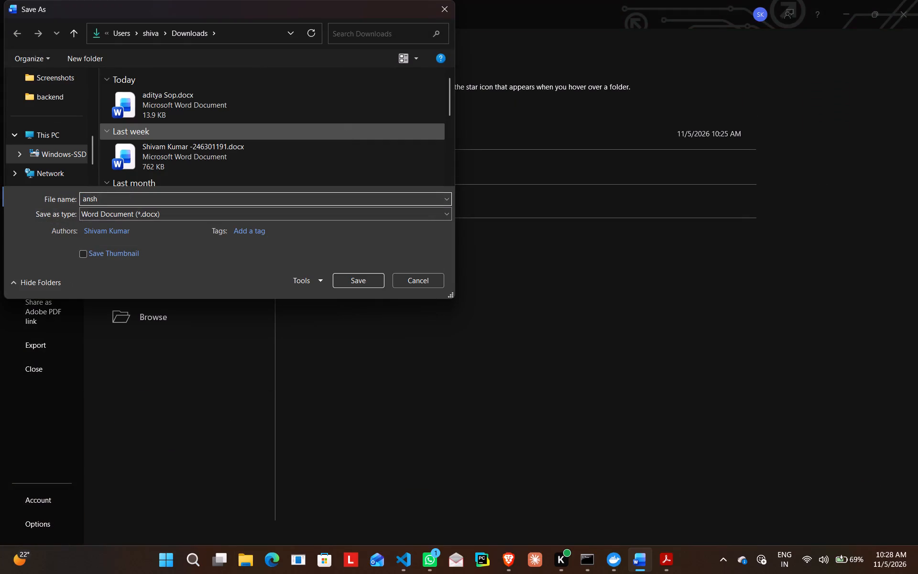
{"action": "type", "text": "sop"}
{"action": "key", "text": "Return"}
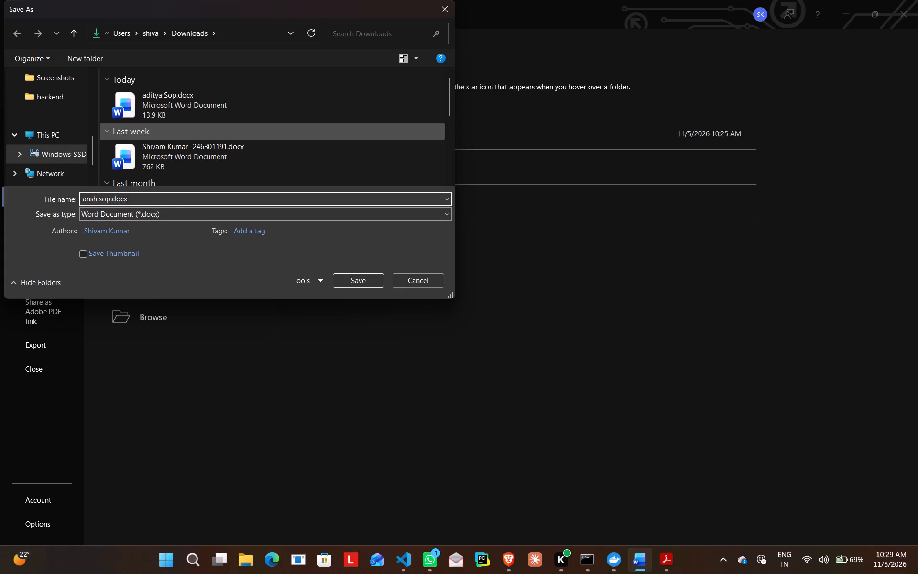
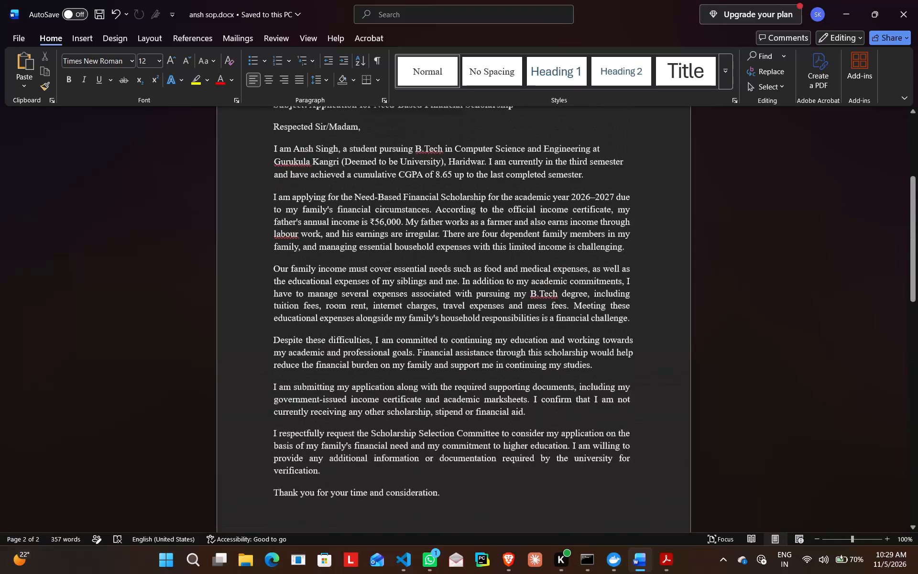
Undo the edits made for the latest applicant, going back to the earlier applicant's fifth-semester version of the statement.
{"action": "scroll", "coordinate": [335, 301], "scroll_direction": "up", "scroll_amount": 6}
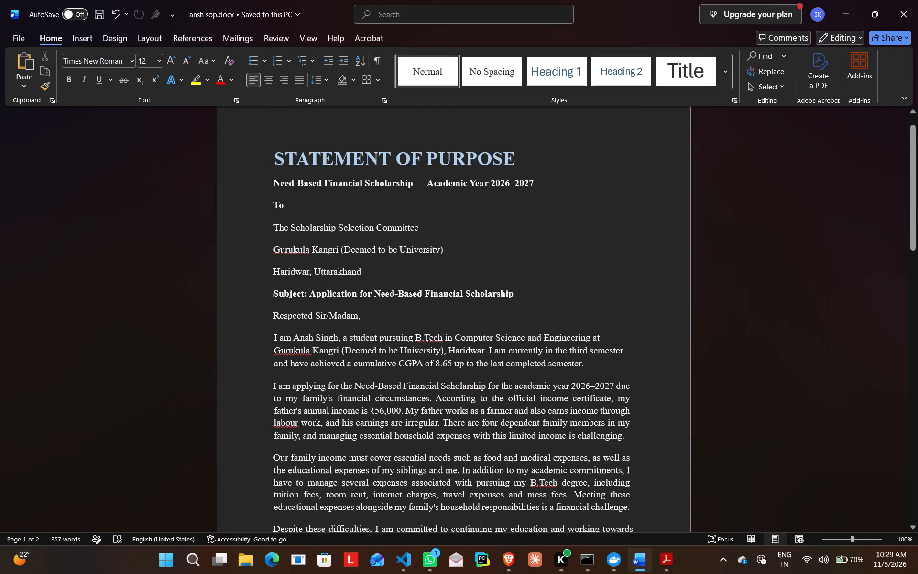
{"action": "key", "text": "ctrl+z"}
{"action": "key", "text": "ctrl+z"}
{"action": "key", "text": "ctrl+z"}
{"action": "key", "text": "ctrl+z"}
{"action": "key", "text": "ctrl+z"}
{"action": "key", "text": "ctrl+z"}
{"action": "key", "text": "ctrl+z"}
{"action": "key", "text": "ctrl+z"}
{"action": "key", "text": "ctrl+z"}
{"action": "key", "text": "ctrl+z"}
{"action": "key", "text": "ctrl+z"}
{"action": "key", "text": "ctrl+z"}
{"action": "key", "text": "ctrl+z"}
{"action": "key", "text": "ctrl+z"}
{"action": "key", "text": "ctrl+z"}
{"action": "key", "text": "ctrl+z"}
{"action": "key", "text": "ctrl+z"}
{"action": "key", "text": "ctrl+z"}
{"action": "key", "text": "ctrl+z"}
{"action": "key", "text": "ctrl+z"}
{"action": "key", "text": "ctrl+z"}
{"action": "key", "text": "ctrl+z"}
{"action": "key", "text": "ctrl+z"}
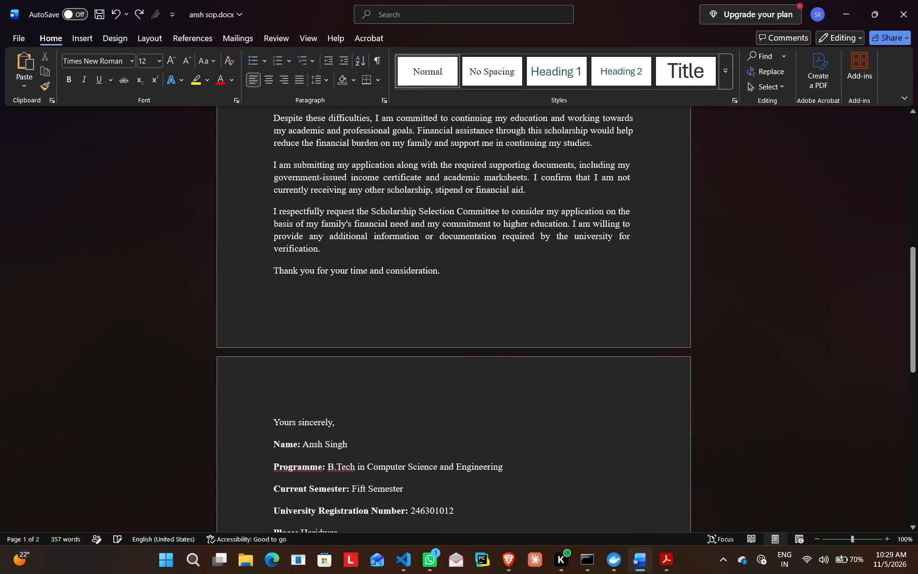
Replace the remaining earlier applicant's name in the opening "I am" sentence with the new applicant's first name and surname.
{"action": "scroll", "coordinate": [374, 276], "scroll_direction": "up", "scroll_amount": 5, "text": "ctrl"}
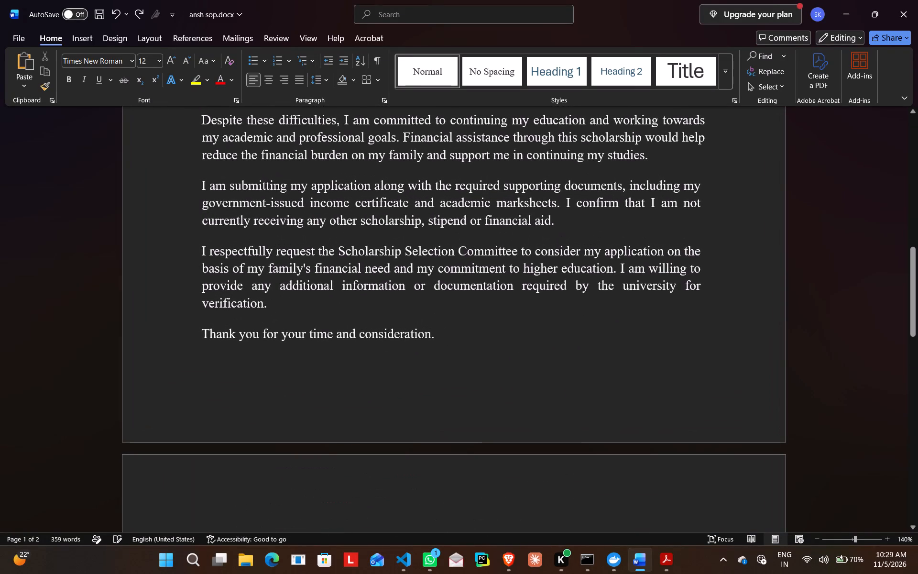
{"action": "scroll", "coordinate": [374, 276], "scroll_direction": "down", "scroll_amount": 2, "text": "ctrl"}
{"action": "scroll", "coordinate": [374, 276], "scroll_direction": "down", "scroll_amount": 5}
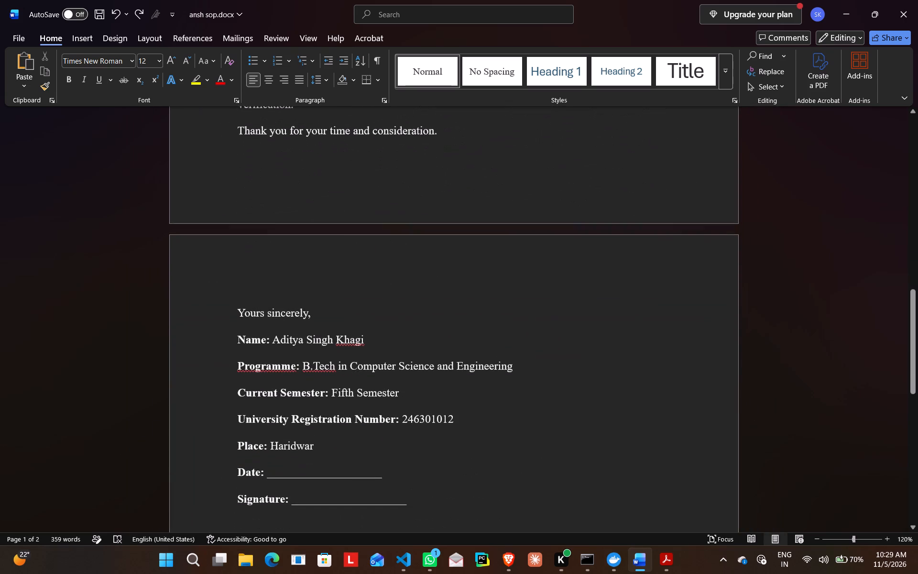
{"action": "scroll", "coordinate": [374, 276], "scroll_direction": "down", "scroll_amount": 3, "text": "ctrl"}
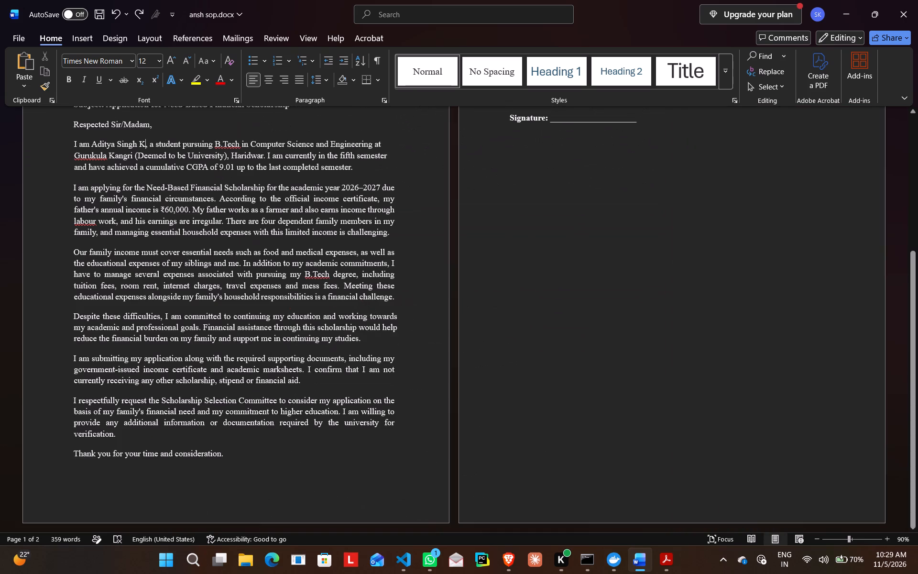
{"action": "scroll", "coordinate": [374, 276], "scroll_direction": "up", "scroll_amount": 4, "text": "ctrl"}
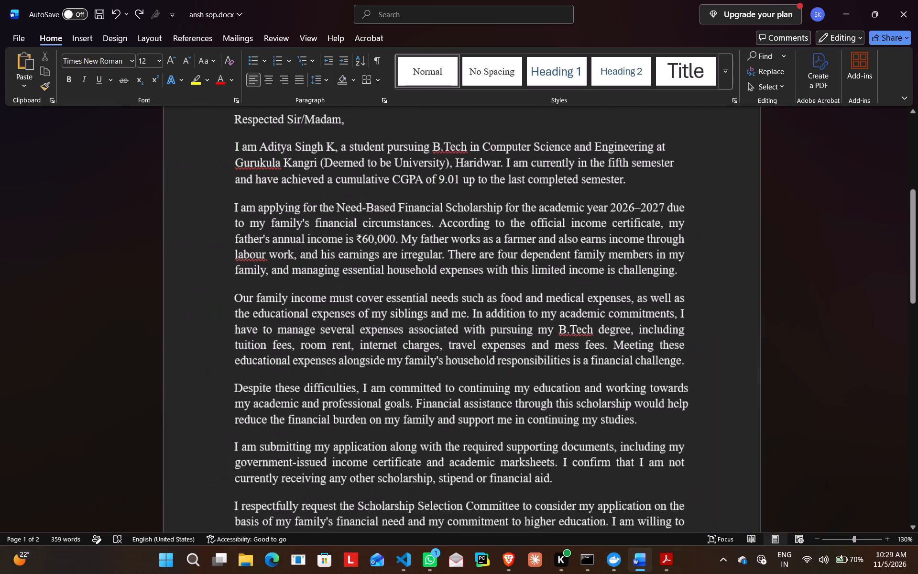
{"action": "scroll", "coordinate": [374, 276], "scroll_direction": "up", "scroll_amount": 1, "text": "ctrl"}
{"action": "scroll", "coordinate": [374, 276], "scroll_direction": "up", "scroll_amount": 15}
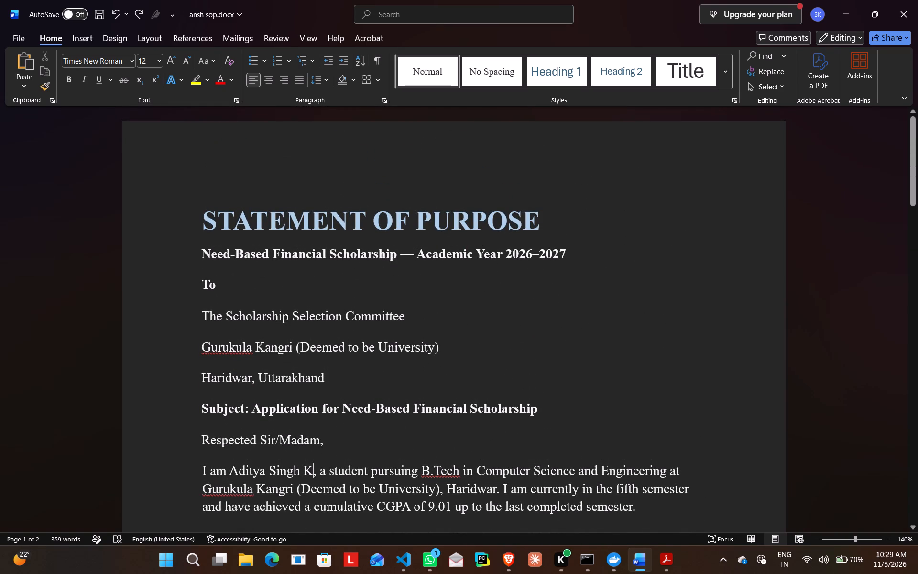
{"action": "scroll", "coordinate": [306, 366], "scroll_direction": "down", "scroll_amount": 2}
{"action": "key", "text": "BackSpace"}
{"action": "key", "text": "BackSpace"}
{"action": "key", "text": "BackSpace"}
{"action": "key", "text": "BackSpace"}
{"action": "key", "text": "BackSpace"}
{"action": "key", "text": "BackSpace"}
{"action": "key", "text": "BackSpace"}
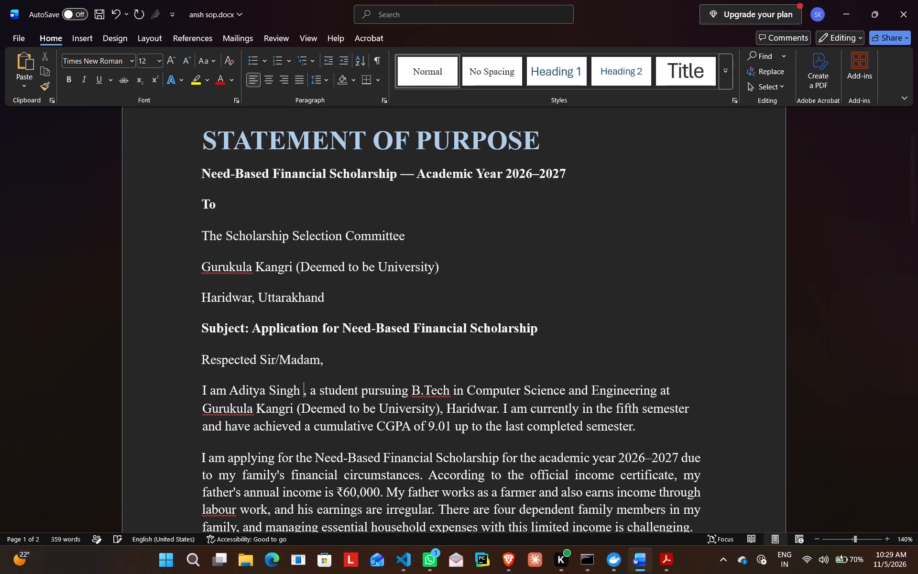
{"action": "key", "text": "BackSpace"}
{"action": "key", "text": "BackSpace"}
{"action": "key", "text": "BackSpace"}
{"action": "key", "text": "BackSpace"}
{"action": "key", "text": "BackSpace"}
{"action": "key", "text": "BackSpace"}
{"action": "key", "text": "BackSpace"}
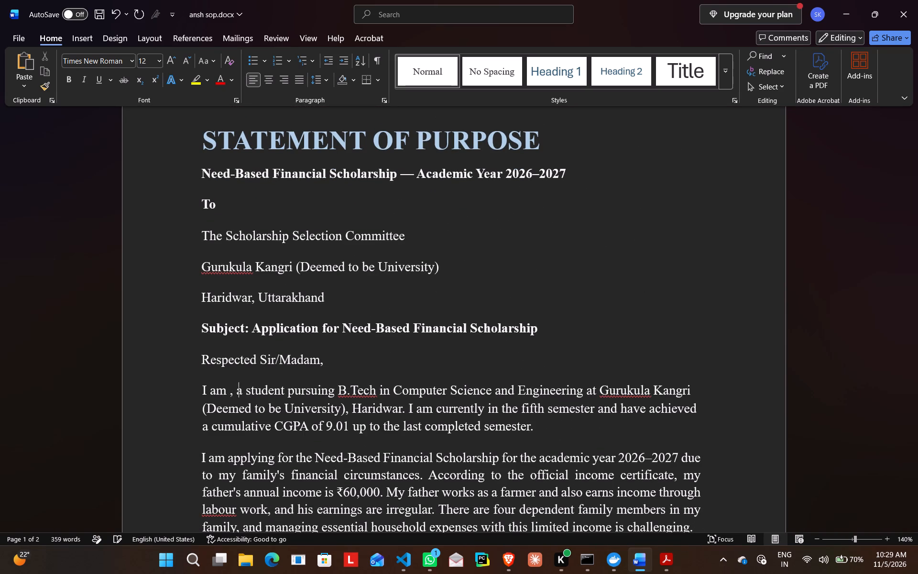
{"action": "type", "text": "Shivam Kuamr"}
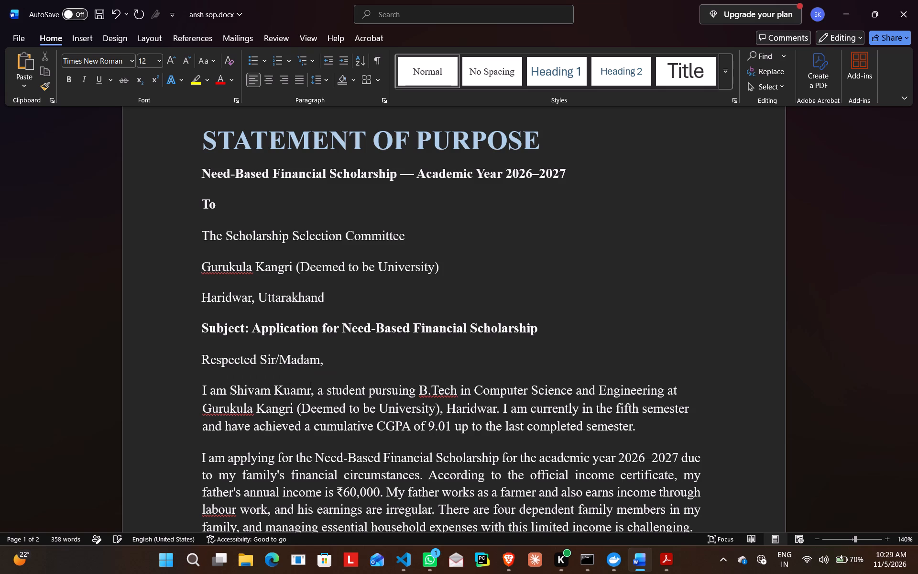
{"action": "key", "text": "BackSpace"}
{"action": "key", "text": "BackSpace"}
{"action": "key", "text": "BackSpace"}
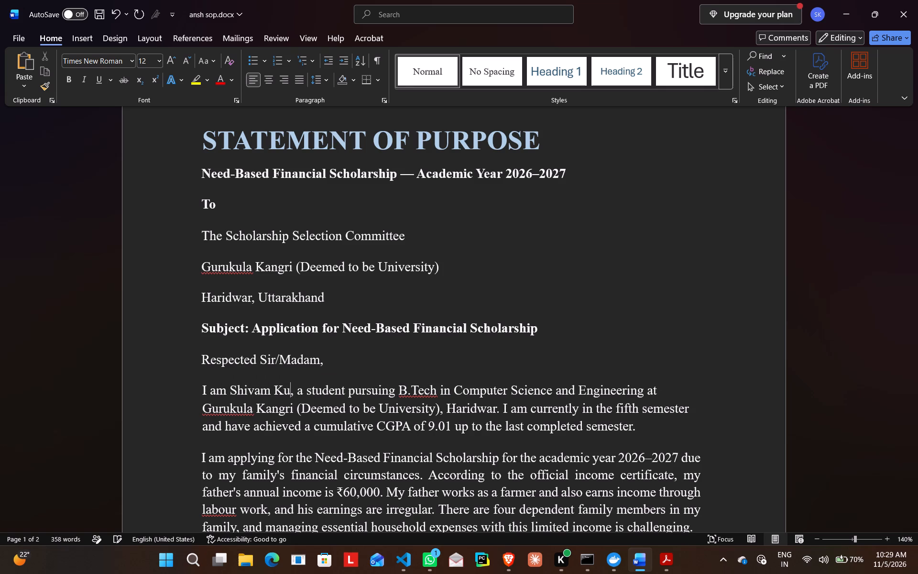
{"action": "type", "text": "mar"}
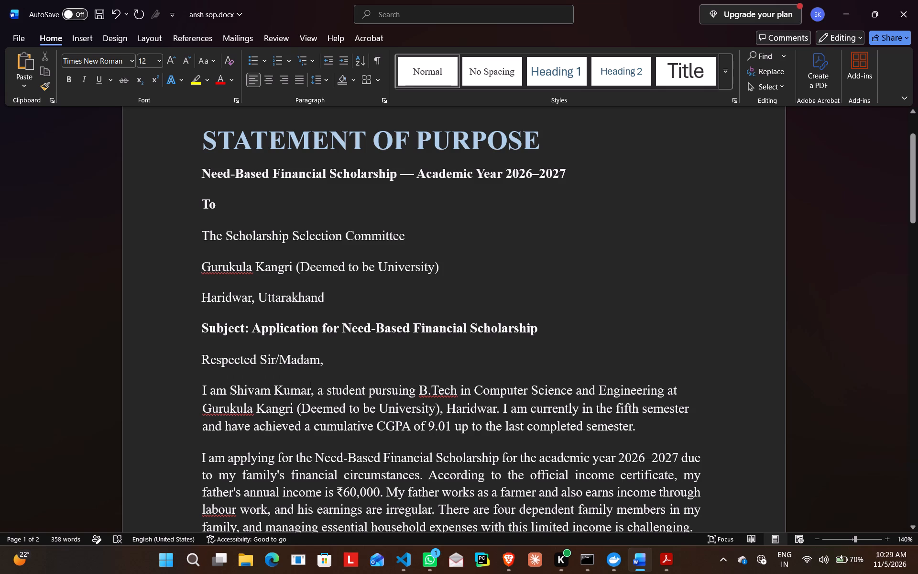
Replace the earlier applicant's full name in the closing signature block with the new applicant's first name and surname.
{"action": "scroll", "coordinate": [383, 356], "scroll_direction": "down", "scroll_amount": 1}
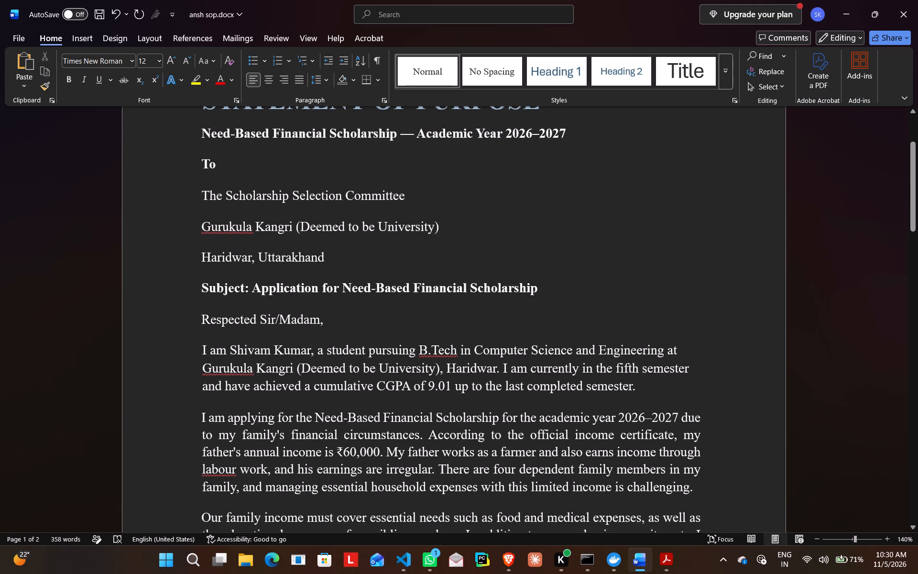
{"action": "scroll", "coordinate": [243, 324], "scroll_direction": "down", "scroll_amount": 2}
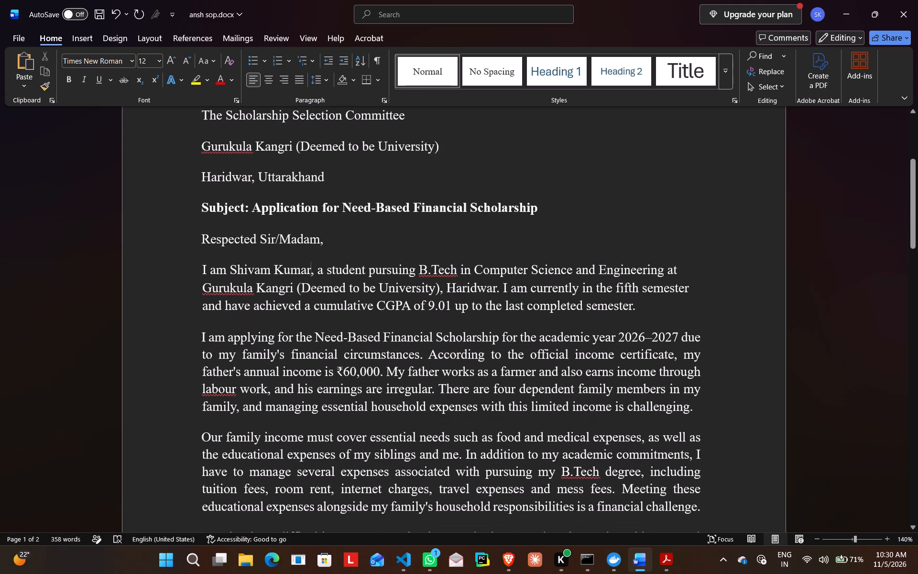
{"action": "scroll", "coordinate": [386, 375], "scroll_direction": "down", "scroll_amount": 2}
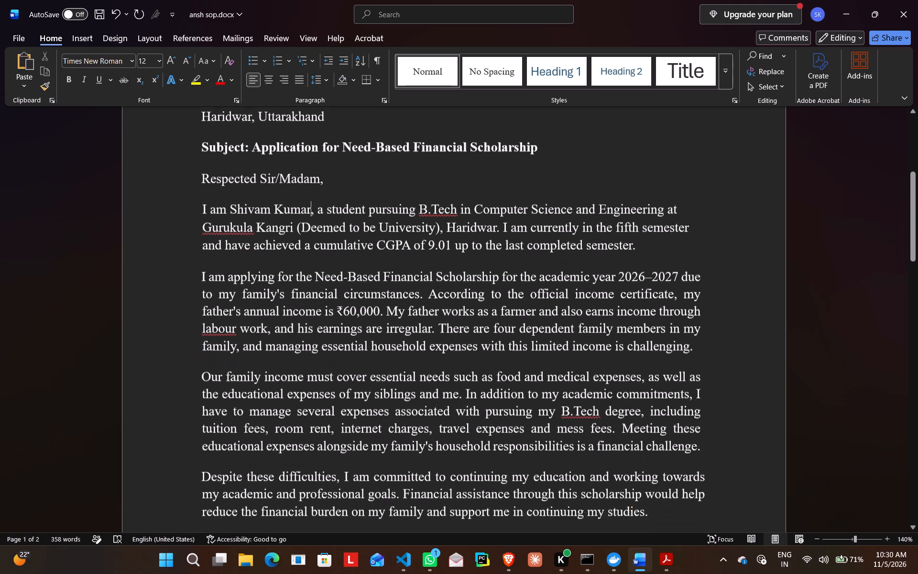
{"action": "scroll", "coordinate": [386, 375], "scroll_direction": "down", "scroll_amount": 14}
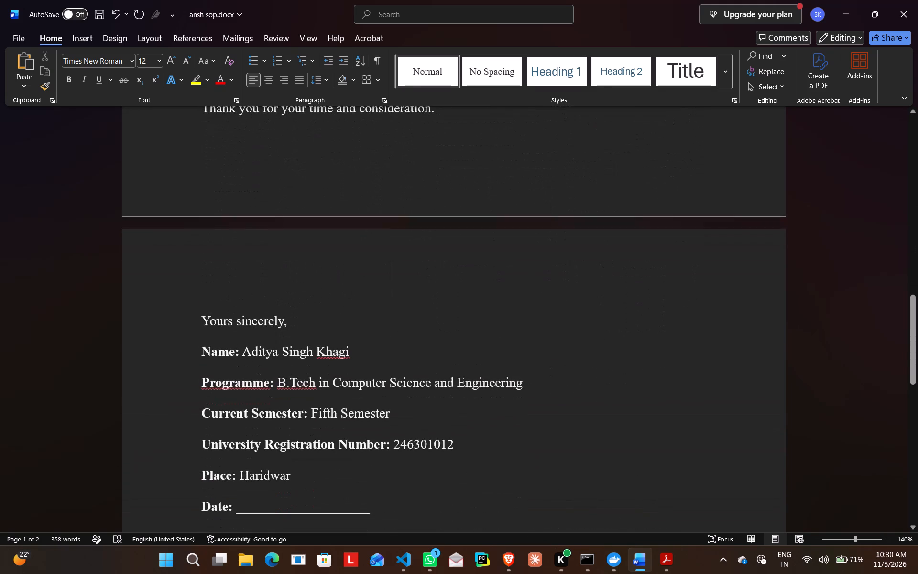
{"action": "left_click_drag", "start_coordinate": [358, 350], "coordinate": [294, 355]}
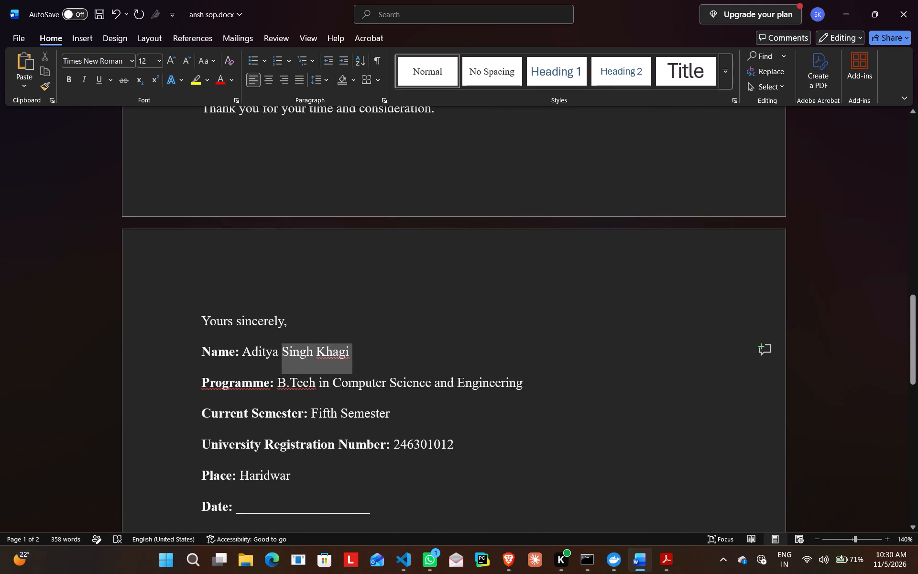
{"action": "left_click_drag", "start_coordinate": [294, 355], "coordinate": [261, 352]}
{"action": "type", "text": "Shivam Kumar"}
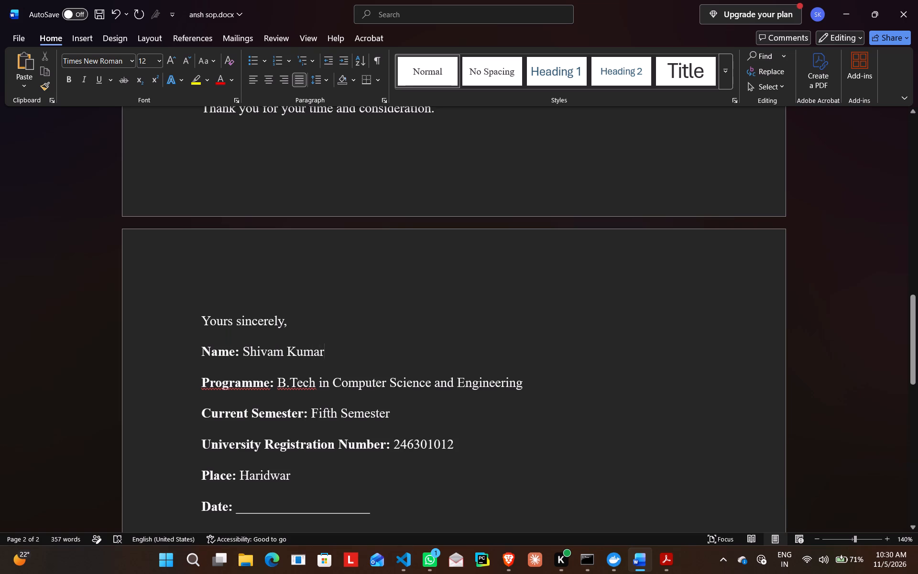
Change the last three digits of the University Registration Number in the signature block to match the new applicant's number.
{"action": "left_click", "coordinate": [457, 445]}
{"action": "key", "text": "BackSpace"}
{"action": "key", "text": "BackSpace"}
{"action": "key", "text": "BackSpace"}
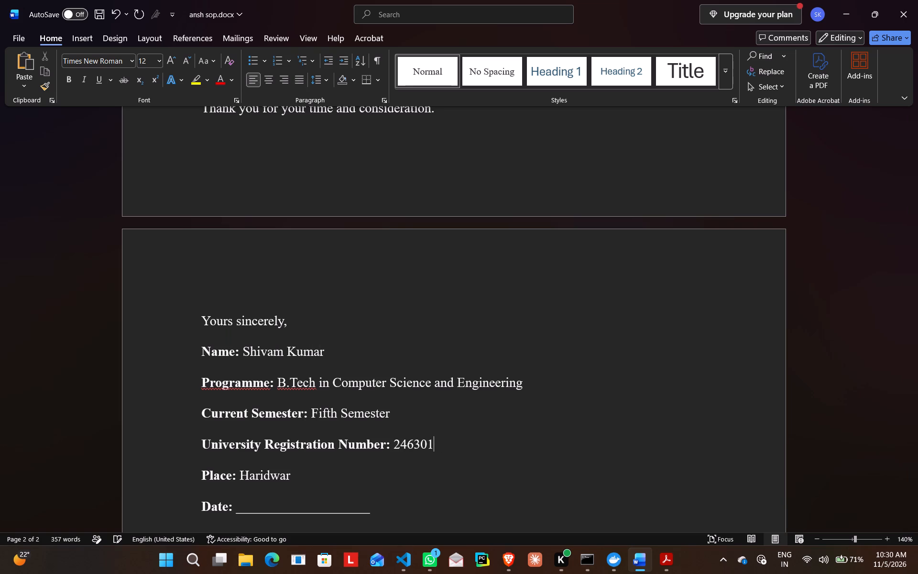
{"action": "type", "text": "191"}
Review the statement's body and opening paragraphs for details that must match the new applicant.
{"action": "scroll", "coordinate": [392, 422], "scroll_direction": "up", "scroll_amount": 5}
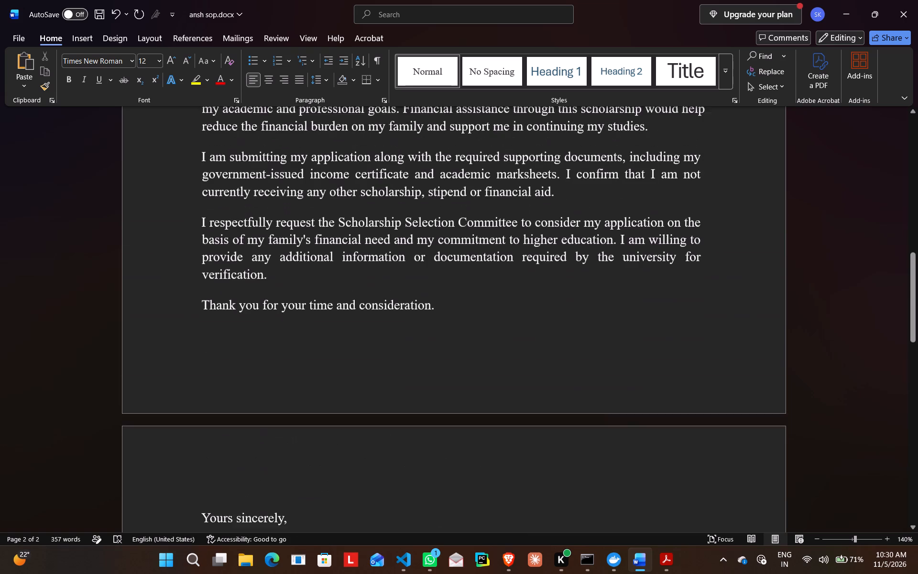
{"action": "scroll", "coordinate": [392, 422], "scroll_direction": "up", "scroll_amount": 8}
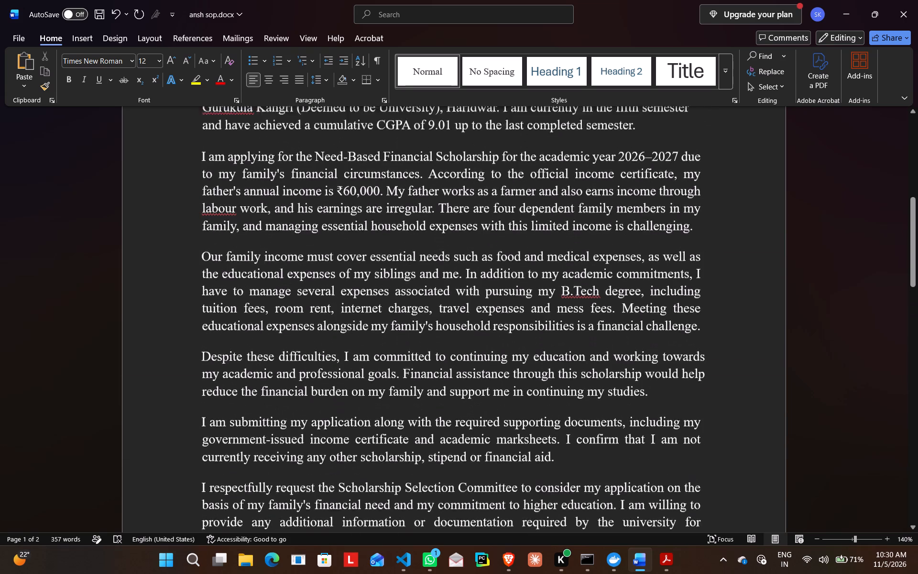
{"action": "scroll", "coordinate": [392, 422], "scroll_direction": "up", "scroll_amount": 4}
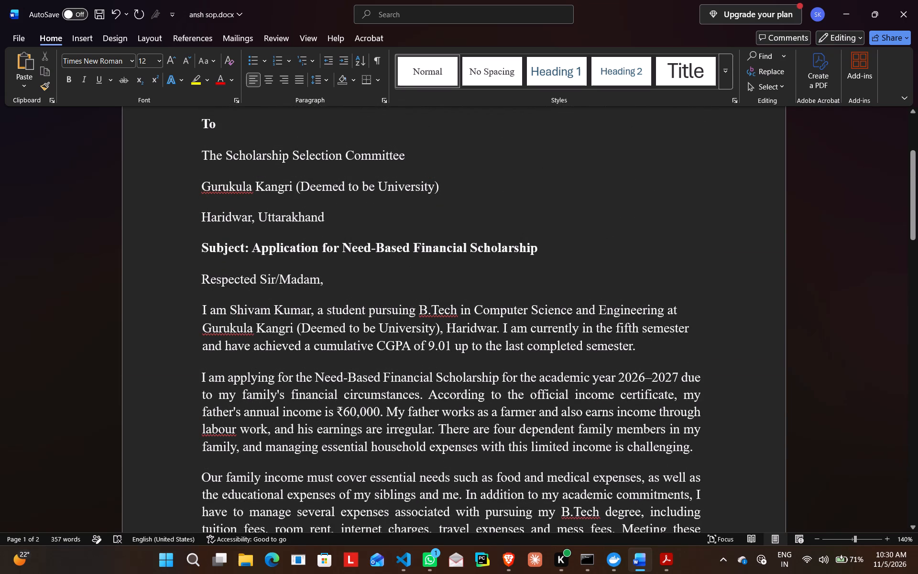
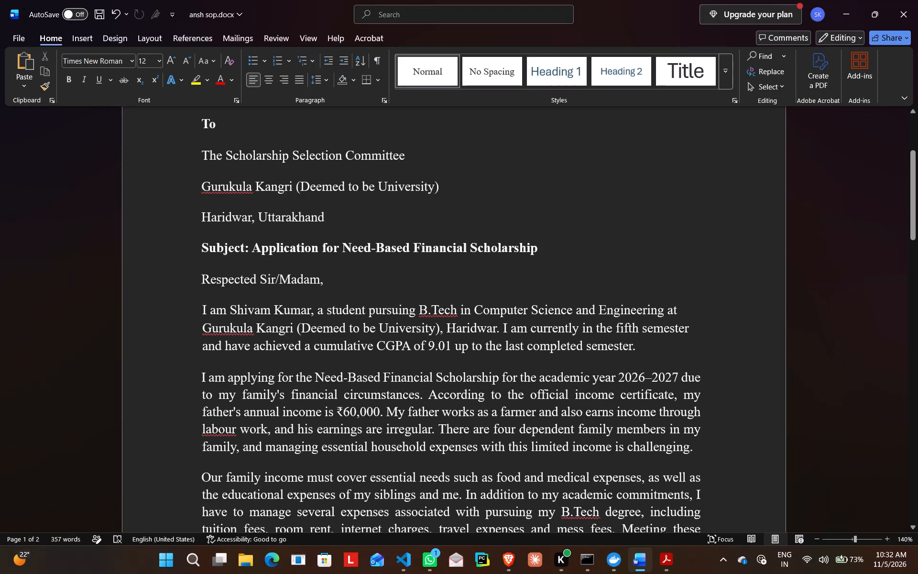
Set the cumulative CGPA in the opening paragraph to 7.7.
{"action": "left_click", "coordinate": [448, 349]}
{"action": "left_click", "coordinate": [451, 349]}
{"action": "key", "text": "BackSpace"}
{"action": "key", "text": "BackSpace"}
{"action": "key", "text": "BackSpace"}
{"action": "key", "text": "BackSpace"}
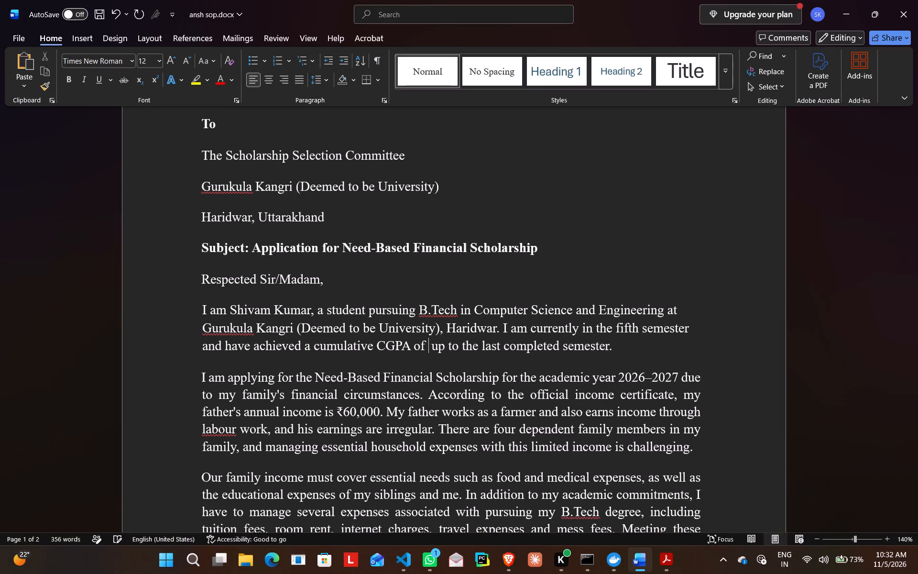
{"action": "key", "text": "7"}
{"action": "type", "text": ".7"}
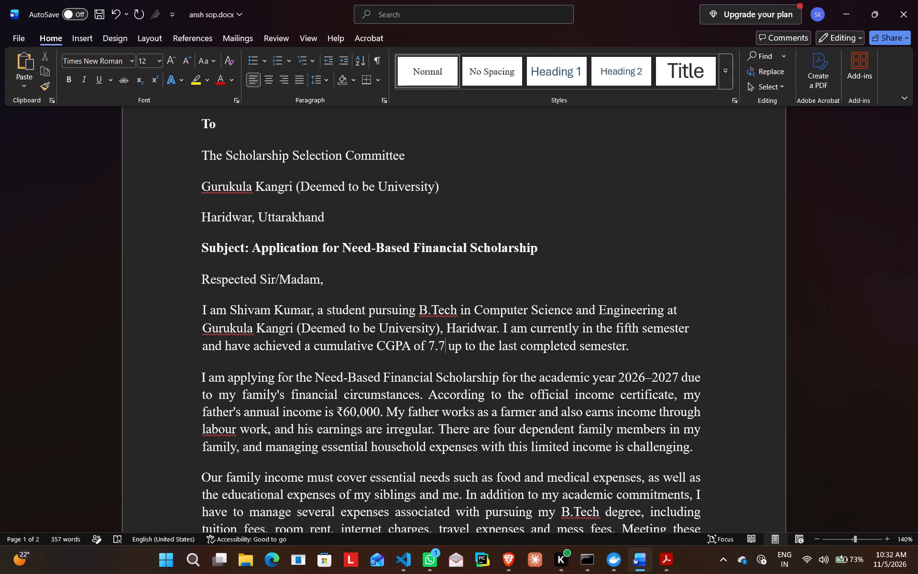
Set the father's annual income in the financial circumstances paragraph to ₹50,000.
{"action": "scroll", "coordinate": [453, 342], "scroll_direction": "down", "scroll_amount": 3}
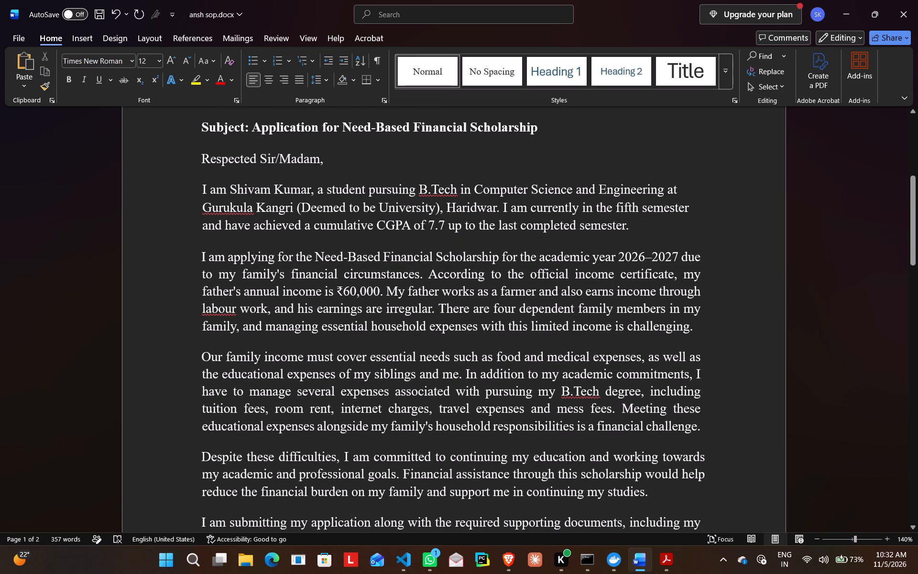
{"action": "scroll", "coordinate": [430, 322], "scroll_direction": "down", "scroll_amount": 1}
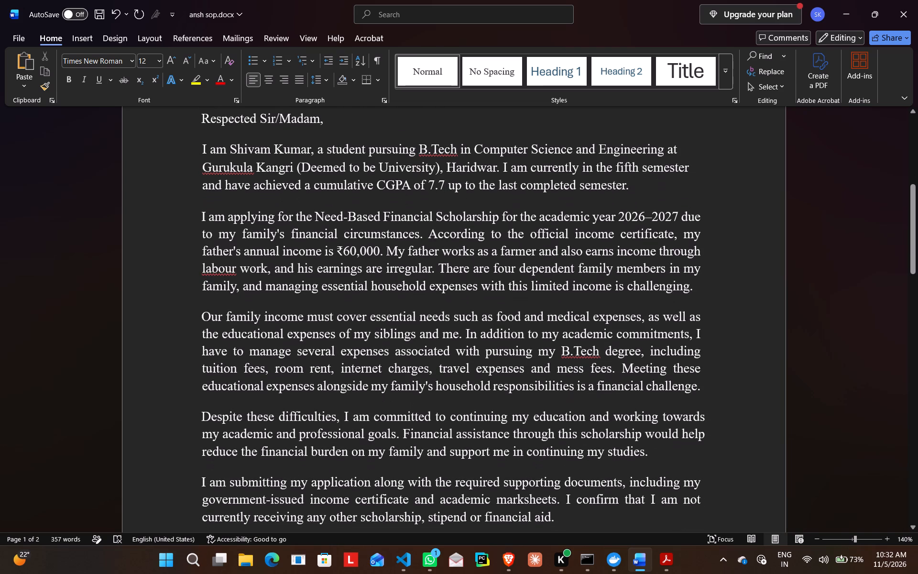
{"action": "left_click", "coordinate": [352, 253]}
{"action": "key", "text": "BackSpace"}
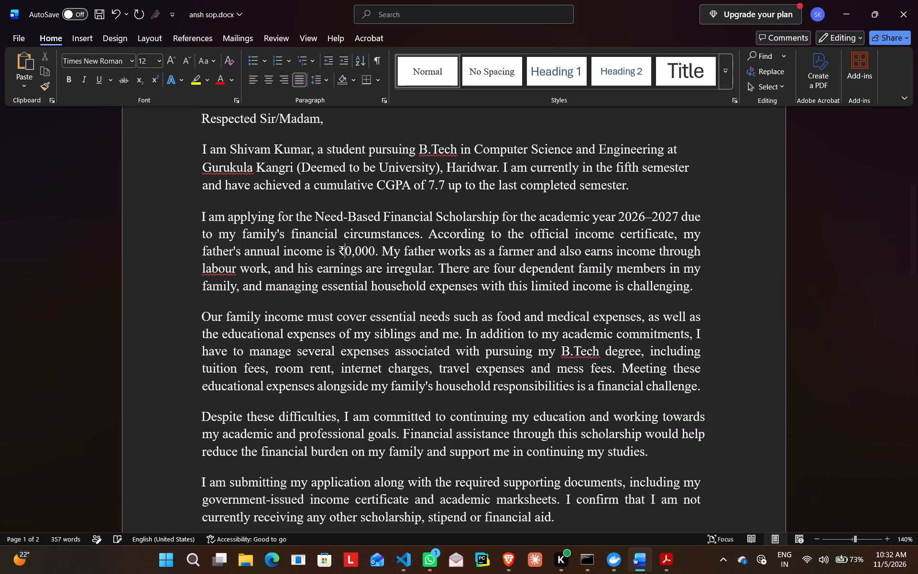
{"action": "key", "text": "5"}
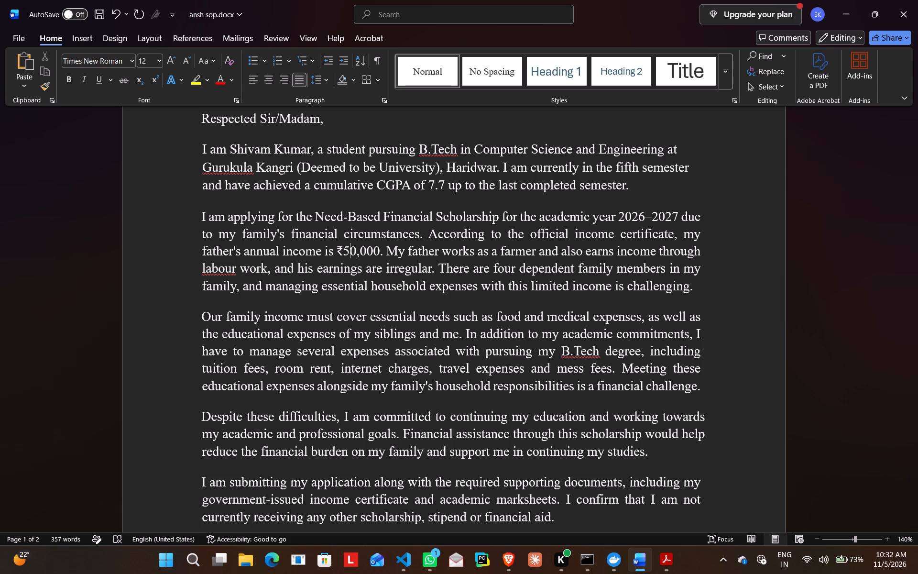
Check the closing signature block and the statement's body paragraphs against the new applicant's details.
{"action": "scroll", "coordinate": [352, 253], "scroll_direction": "down", "scroll_amount": 12}
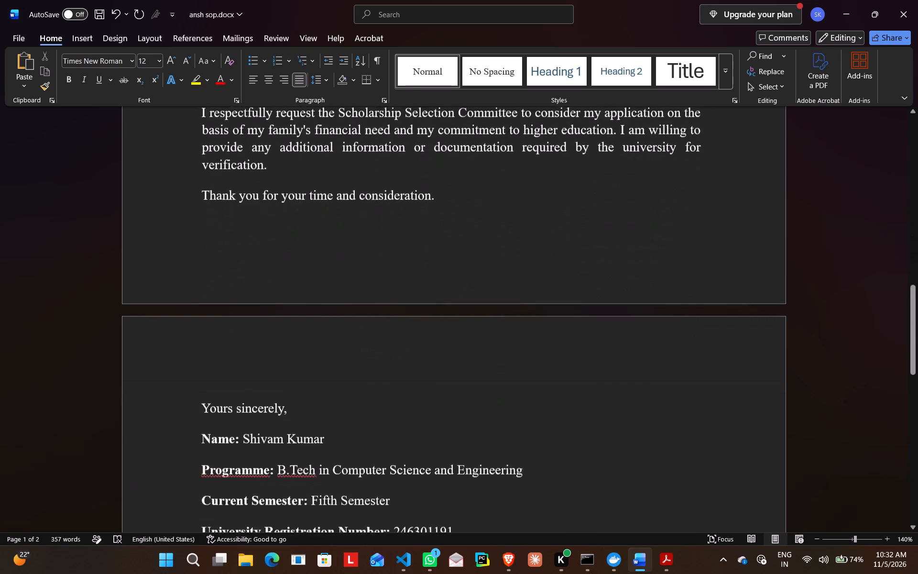
{"action": "scroll", "coordinate": [352, 253], "scroll_direction": "down", "scroll_amount": 4}
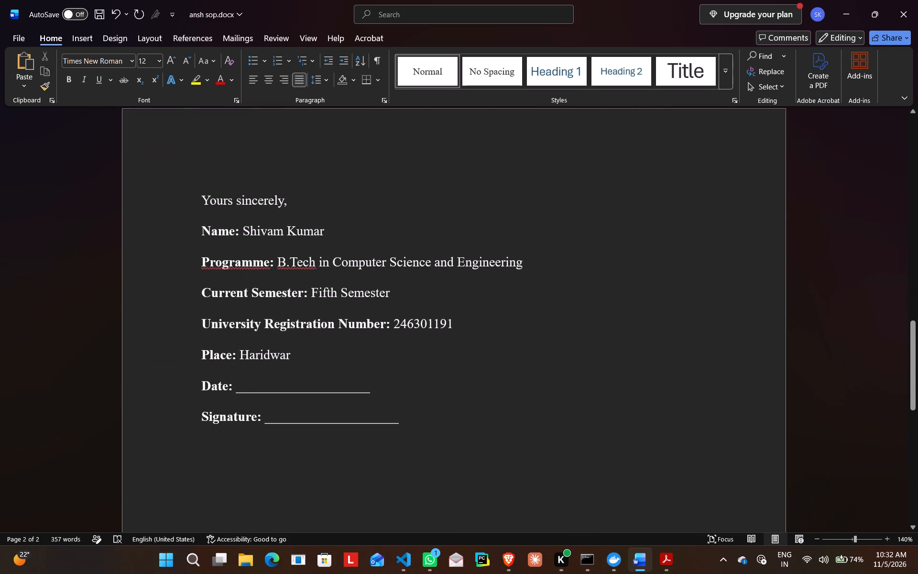
{"action": "scroll", "coordinate": [352, 253], "scroll_direction": "up", "scroll_amount": 17}
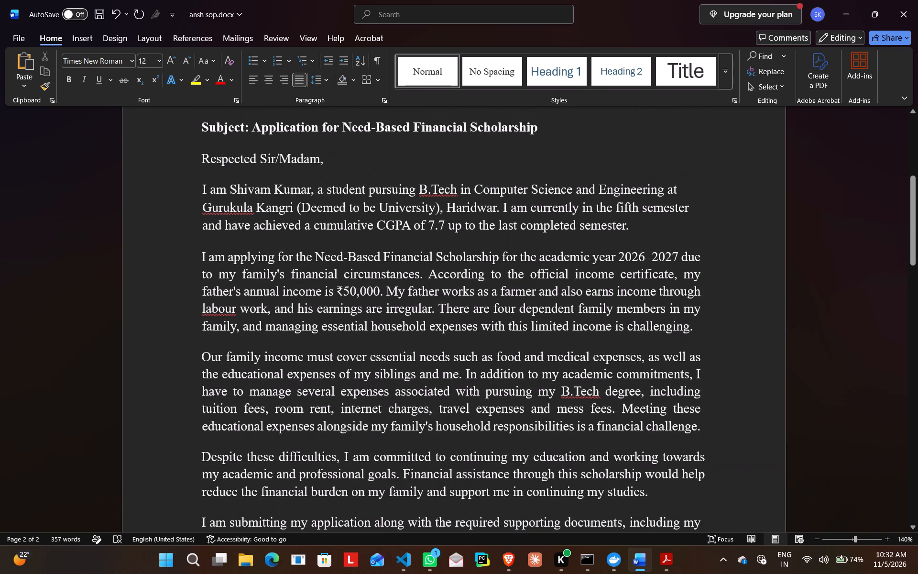
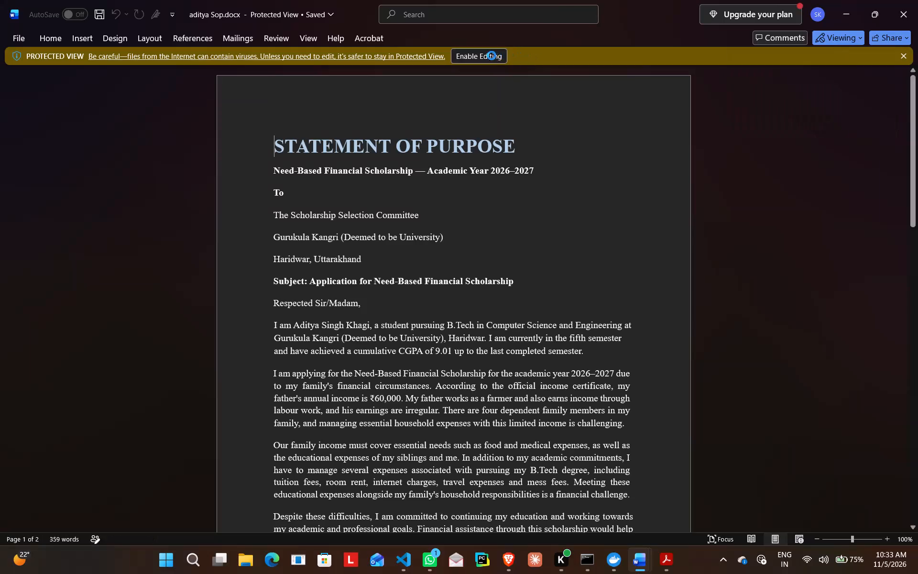
Change "siblings" to "sibling" in the family expenses paragraph of the statement.
{"action": "scroll", "coordinate": [486, 148], "scroll_direction": "down", "scroll_amount": 5}
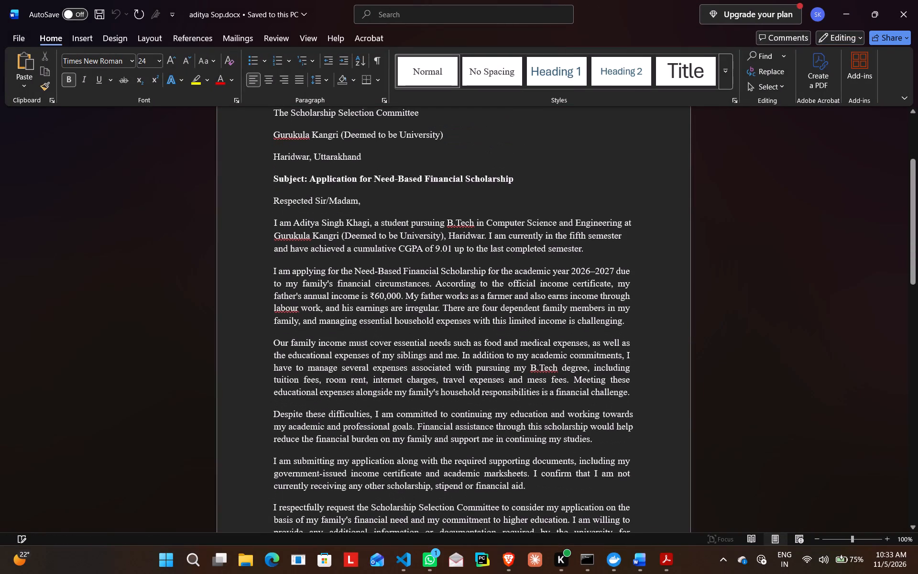
{"action": "left_click", "coordinate": [426, 357]}
{"action": "key", "text": "BackSpace"}
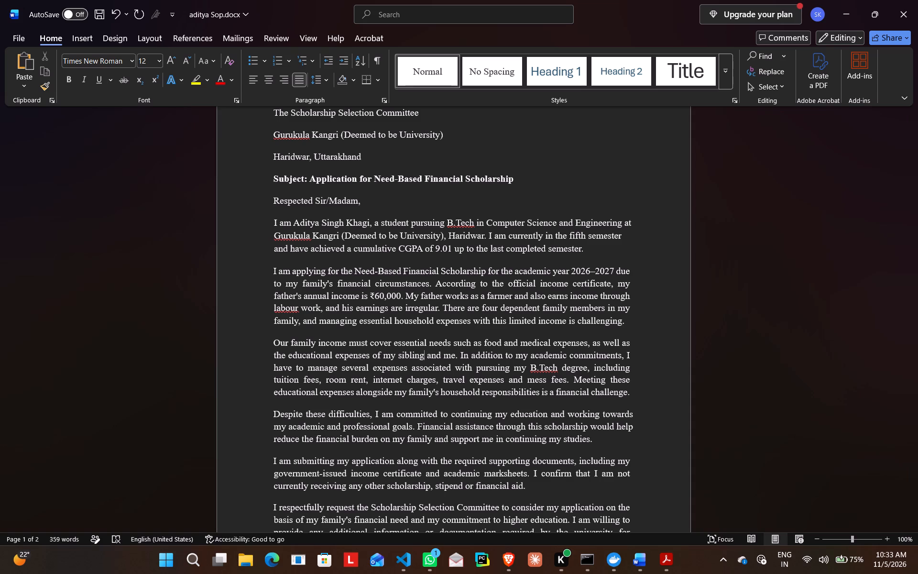
Save the edited statement as a separate Word document named aditya Sop2.docx in the Downloads folder.
{"action": "scroll", "coordinate": [338, 363], "scroll_direction": "down", "scroll_amount": 2}
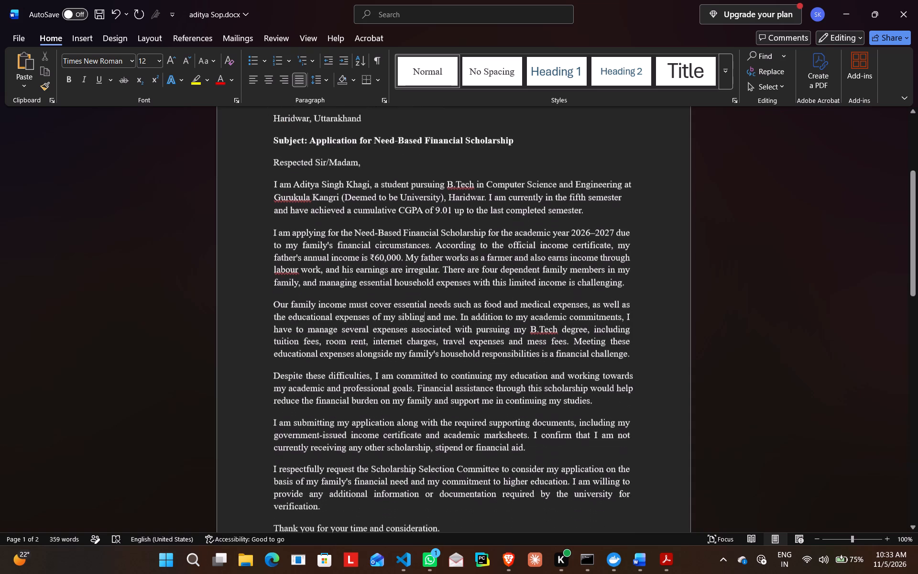
{"action": "scroll", "coordinate": [338, 363], "scroll_direction": "down", "scroll_amount": 1}
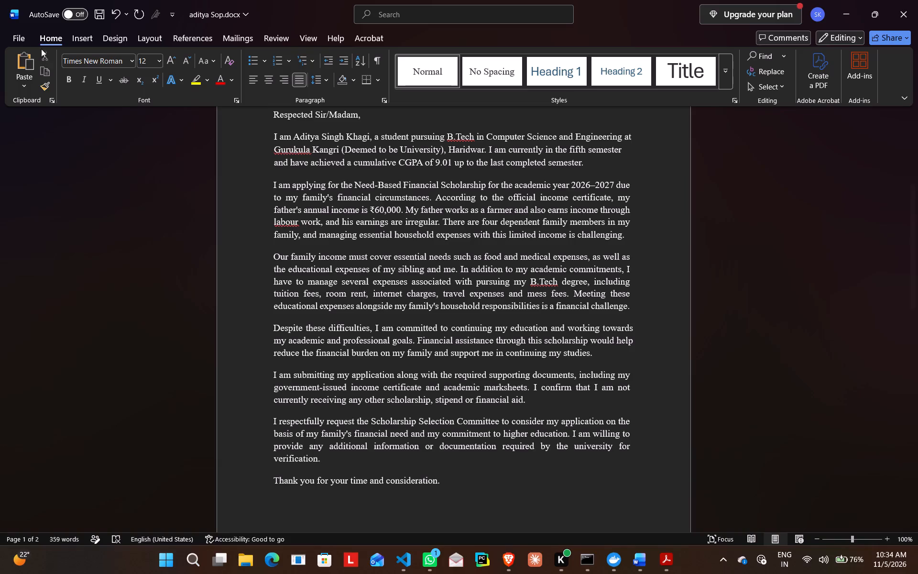
{"action": "left_click", "coordinate": [11, 34]}
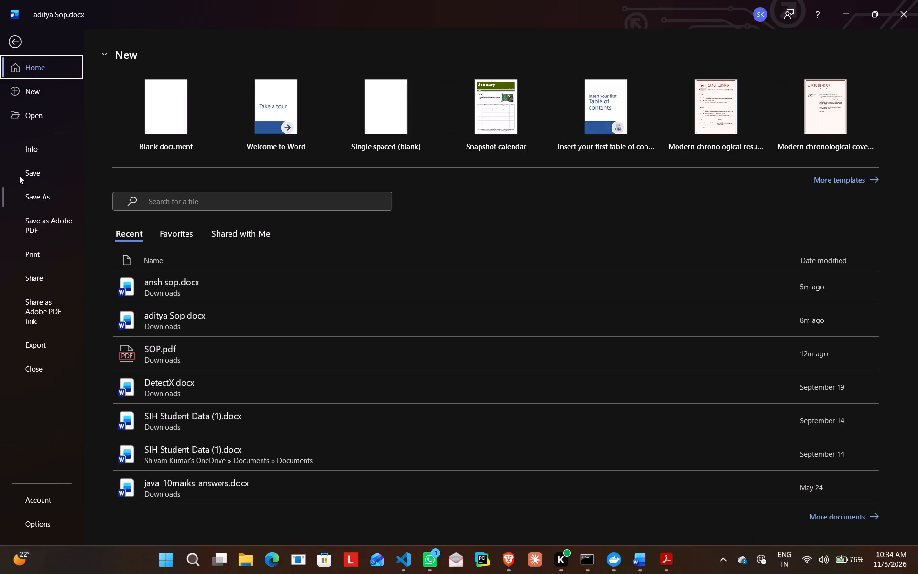
{"action": "left_click", "coordinate": [40, 192]}
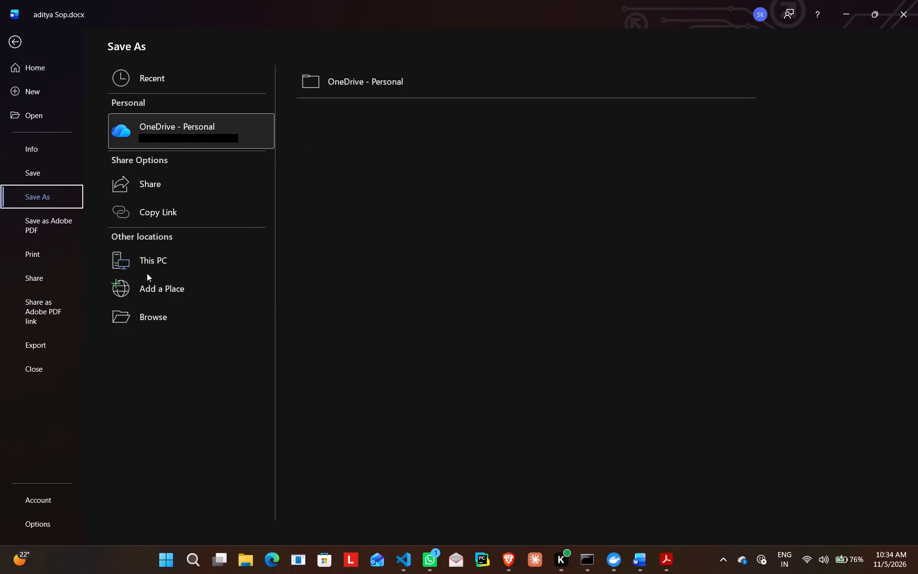
{"action": "left_click", "coordinate": [150, 304]}
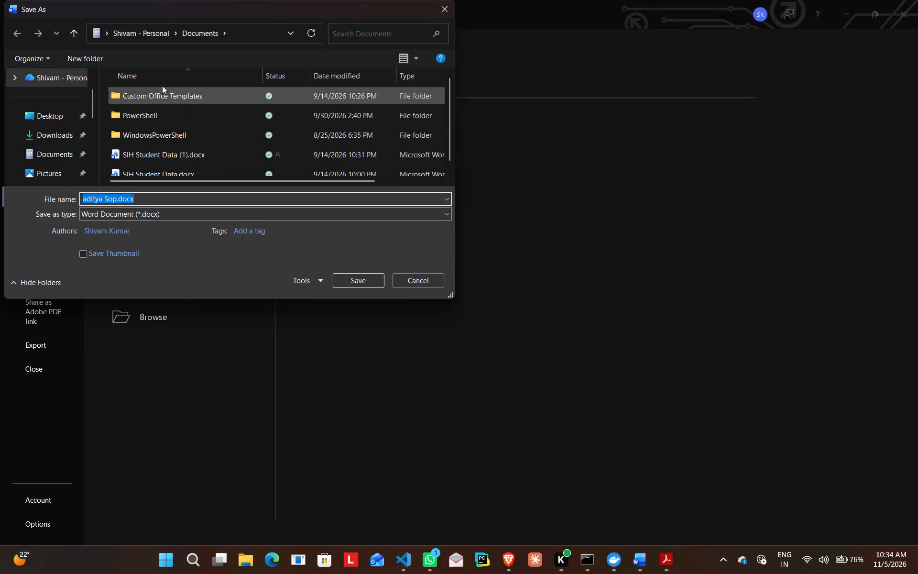
{"action": "left_click", "coordinate": [34, 133]}
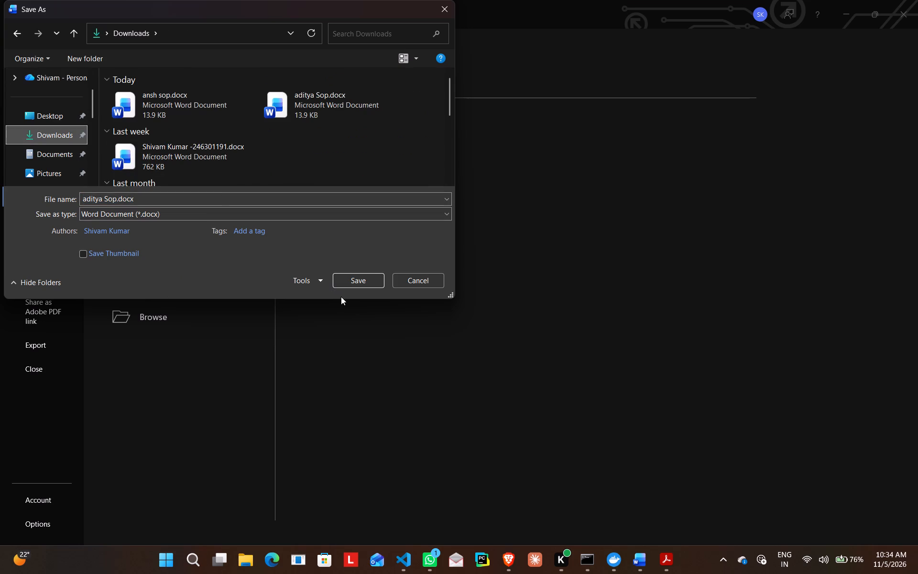
{"action": "left_click", "coordinate": [351, 284]}
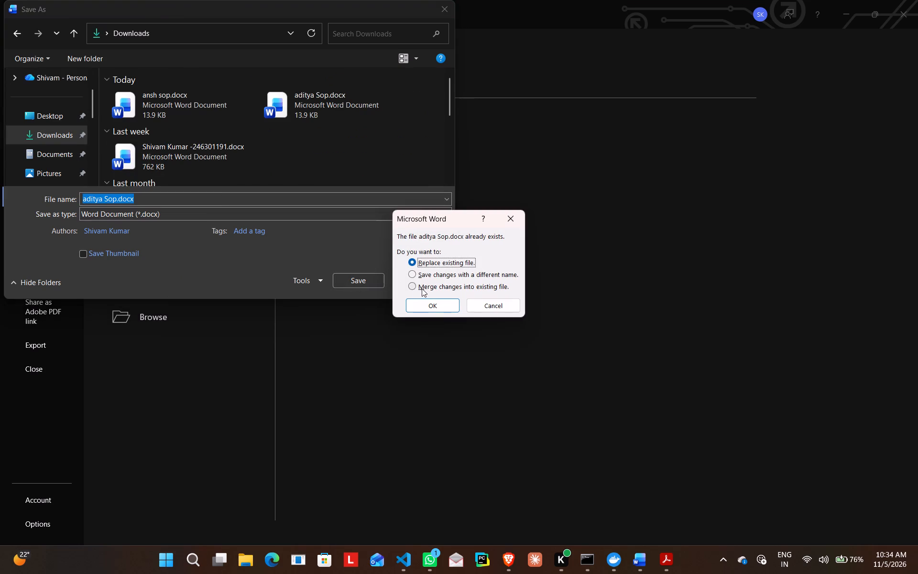
{"action": "left_click", "coordinate": [275, 230]}
{"action": "left_click", "coordinate": [488, 313]}
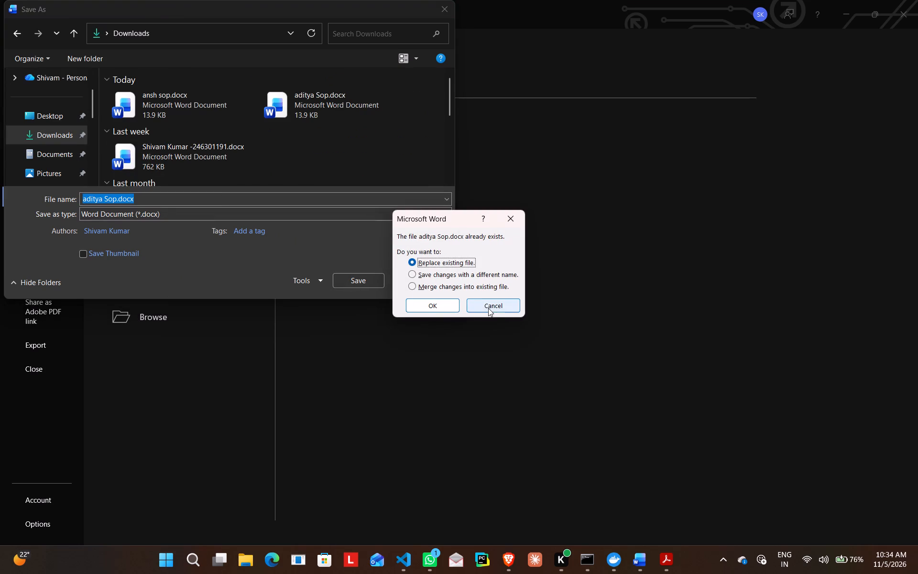
{"action": "left_click", "coordinate": [488, 308]}
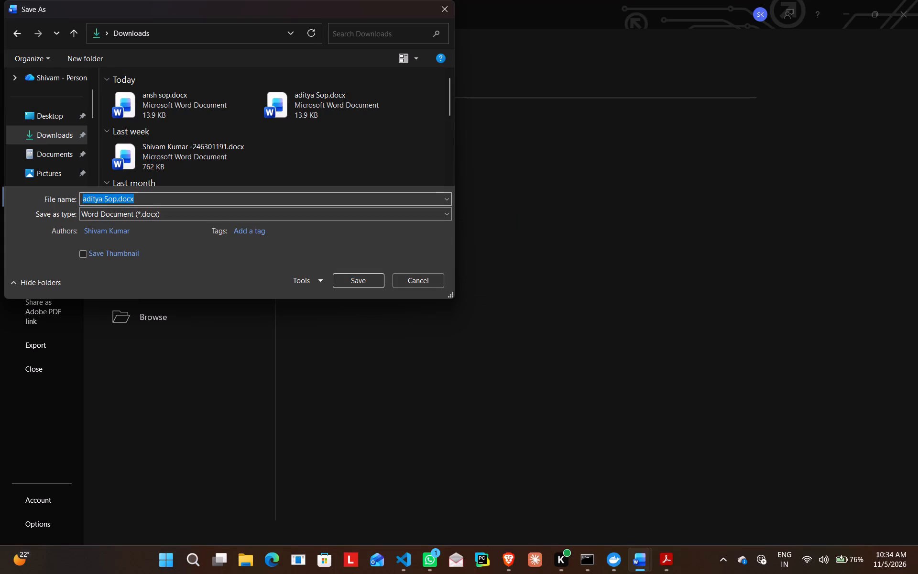
{"action": "left_click", "coordinate": [113, 199]}
{"action": "left_click", "coordinate": [117, 199]}
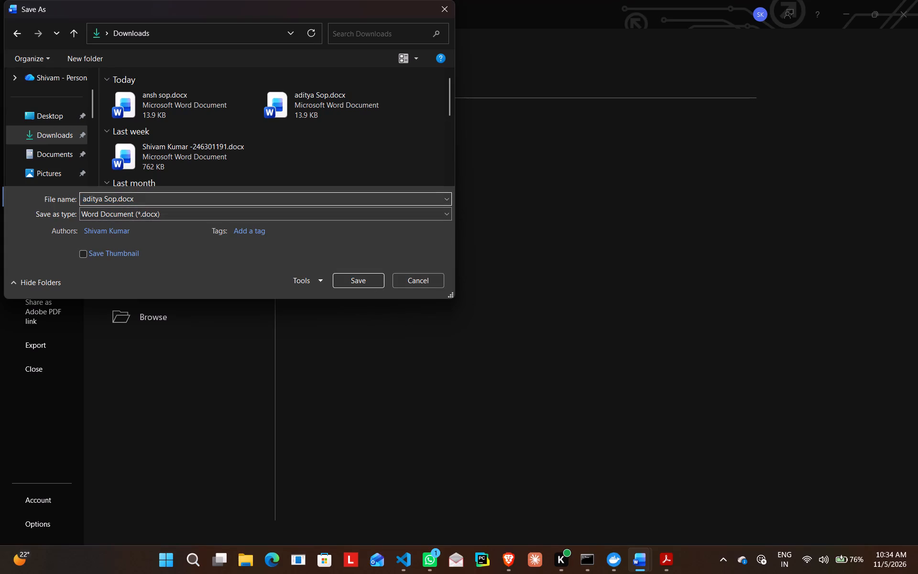
{"action": "key", "text": "2"}
{"action": "left_click", "coordinate": [348, 279]}
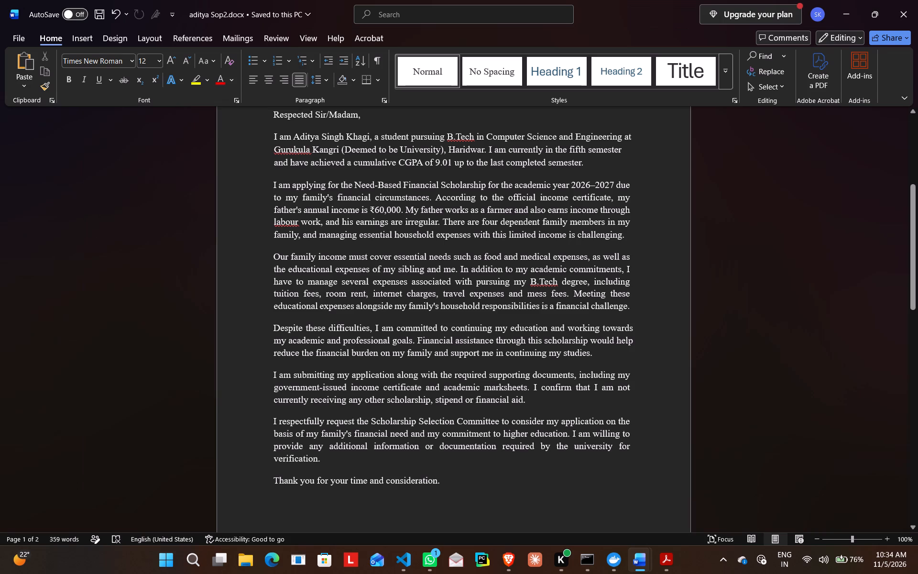
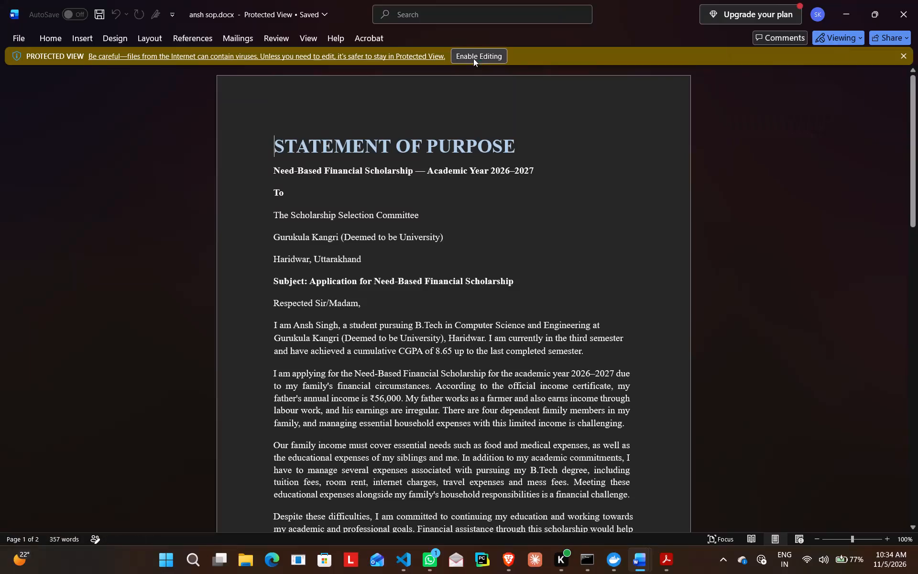
Enable editing in ansh sop.docx and change "siblings" to "sibling" in the family expenses paragraph.
{"action": "left_click", "coordinate": [473, 54]}
{"action": "scroll", "coordinate": [419, 311], "scroll_direction": "down", "scroll_amount": 3}
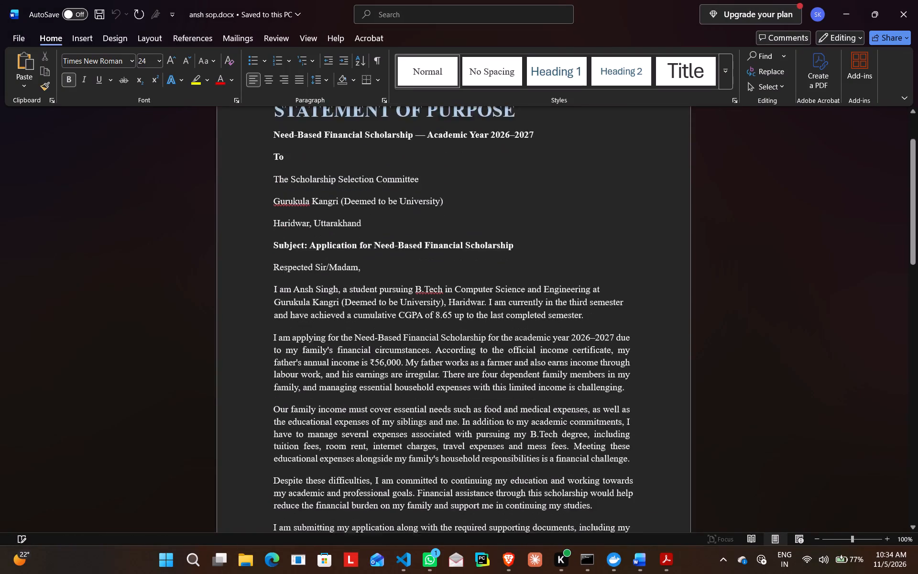
{"action": "scroll", "coordinate": [419, 311], "scroll_direction": "down", "scroll_amount": 5}
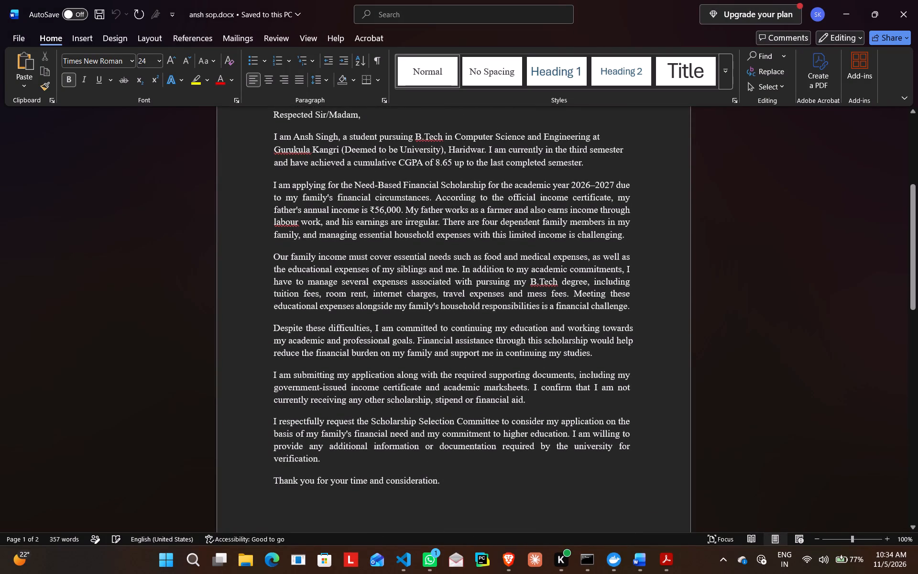
{"action": "left_click", "coordinate": [427, 268]}
{"action": "key", "text": "BackSpace"}
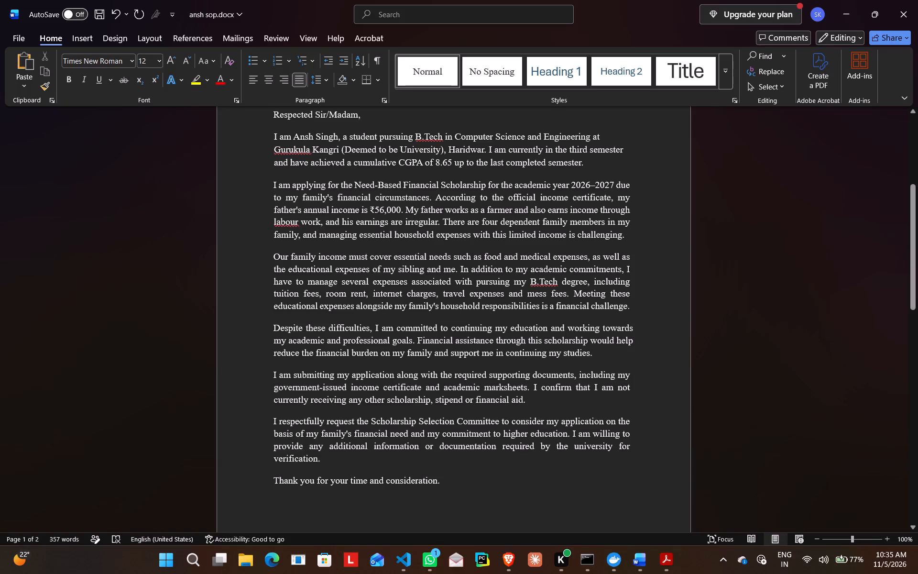
Save the edited statement as a separate Word document named Ansh sop2.docx in the Downloads folder.
{"action": "left_click", "coordinate": [15, 36]}
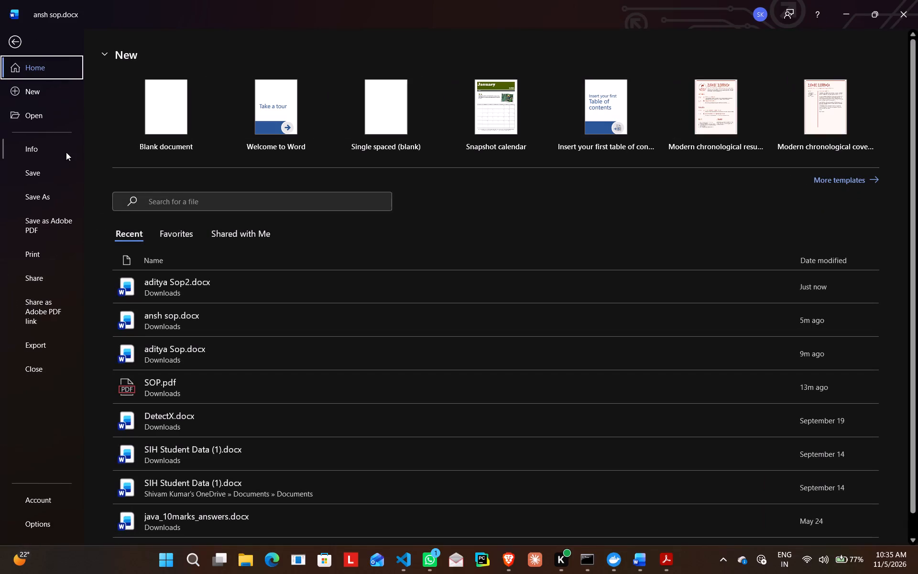
{"action": "left_click", "coordinate": [29, 202]}
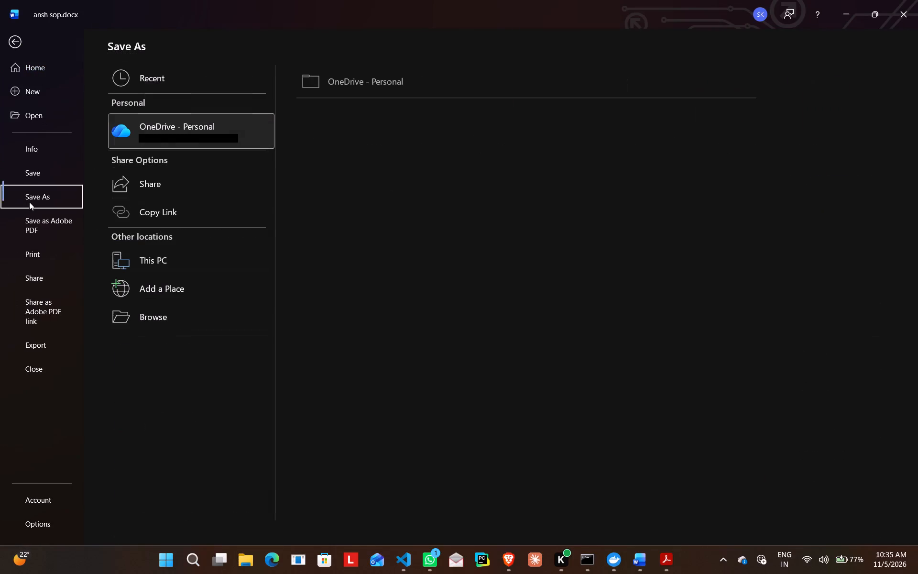
{"action": "left_click", "coordinate": [171, 316]}
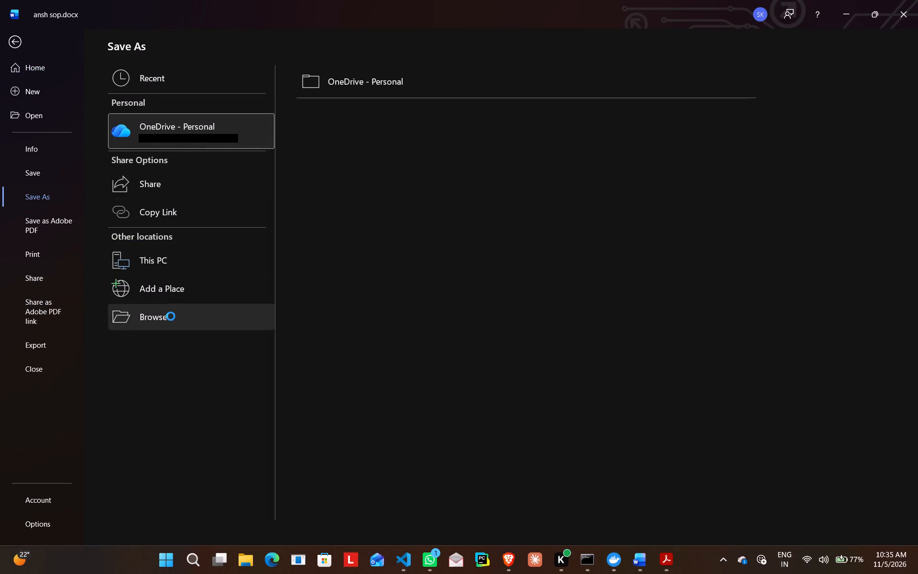
{"action": "left_click", "coordinate": [36, 130]}
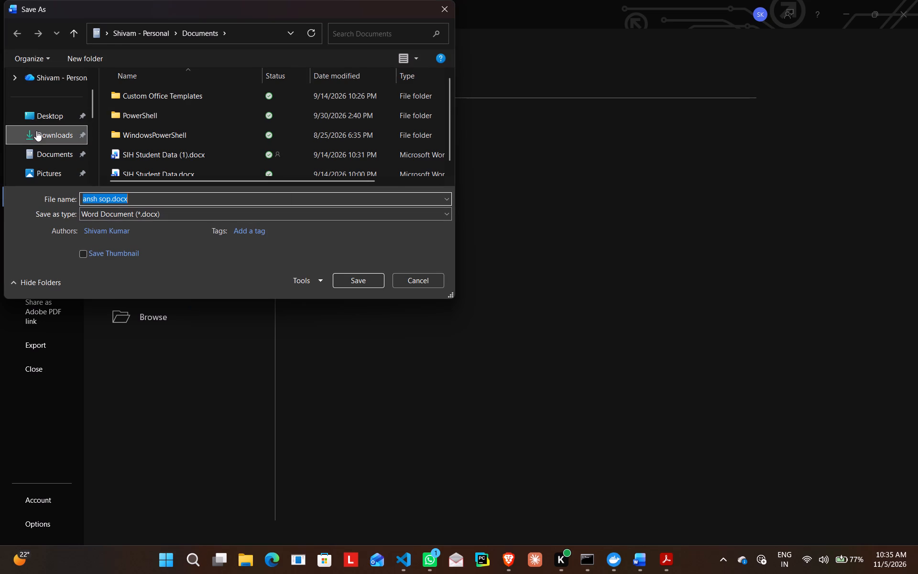
{"action": "left_click", "coordinate": [357, 285]}
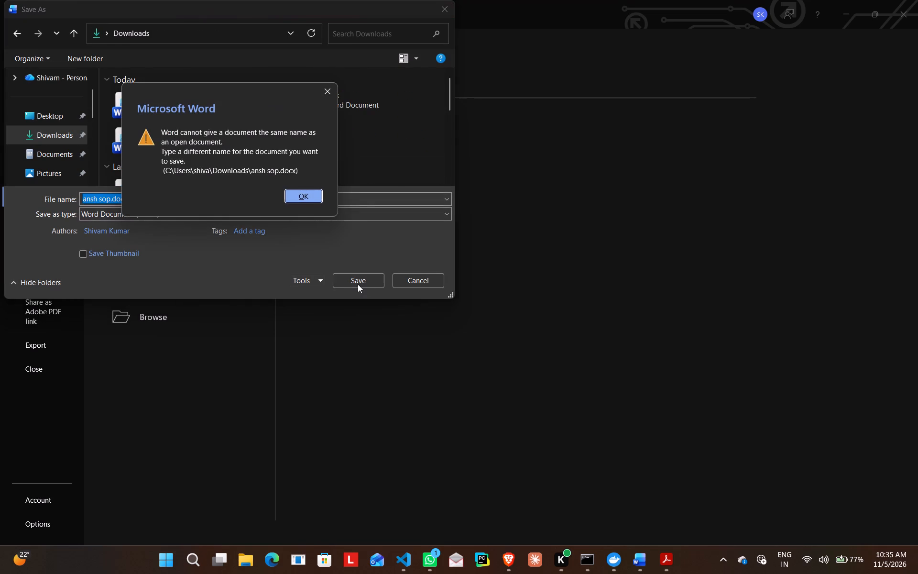
{"action": "left_click", "coordinate": [320, 89]}
{"action": "left_click", "coordinate": [112, 198]}
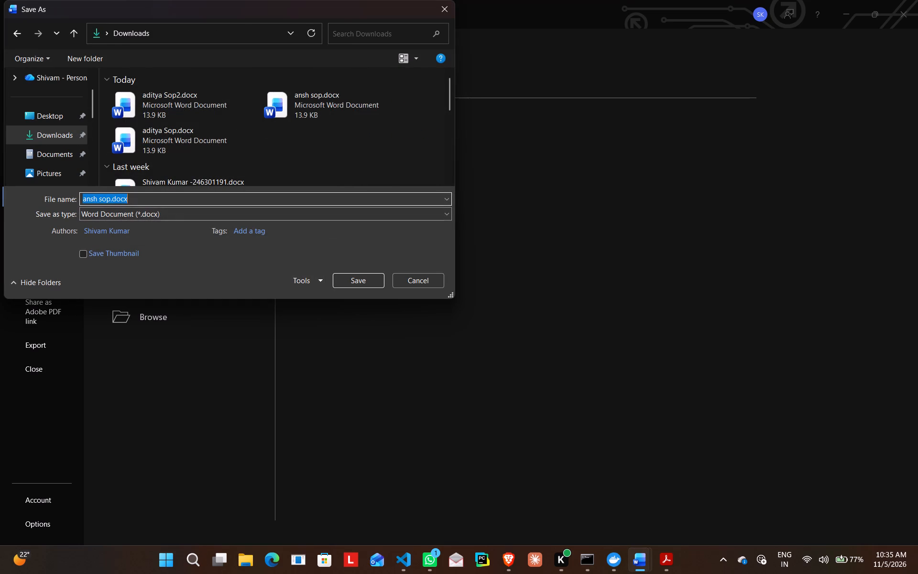
{"action": "key", "text": "Left"}
{"action": "key", "text": "Left"}
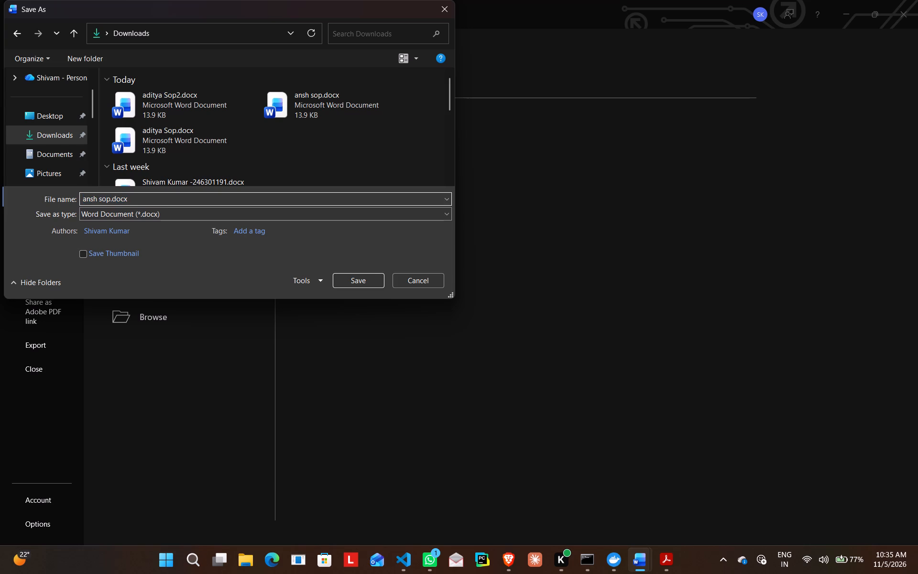
{"action": "key", "text": "shift+a"}
{"action": "key", "text": "Return"}
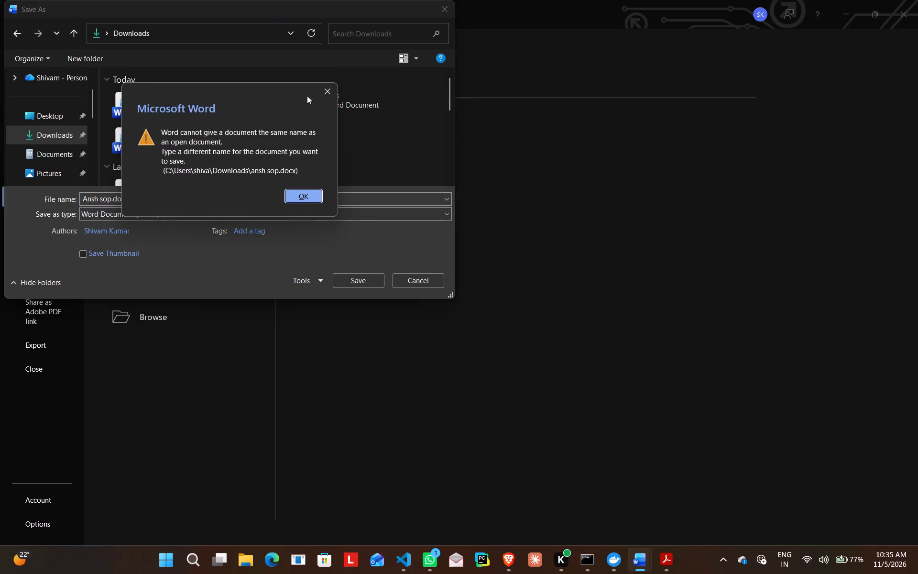
{"action": "left_click", "coordinate": [325, 95]}
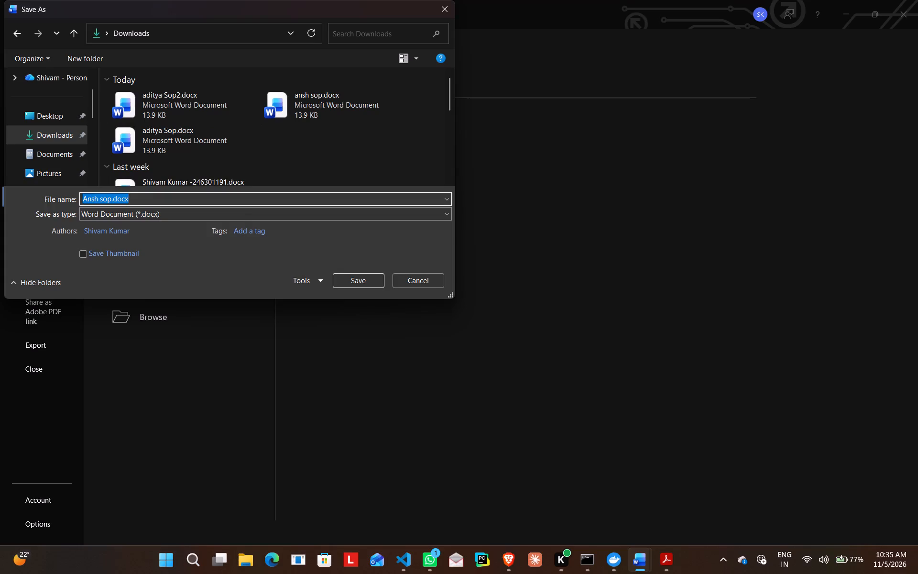
{"action": "left_click", "coordinate": [112, 197]}
{"action": "key", "text": "2"}
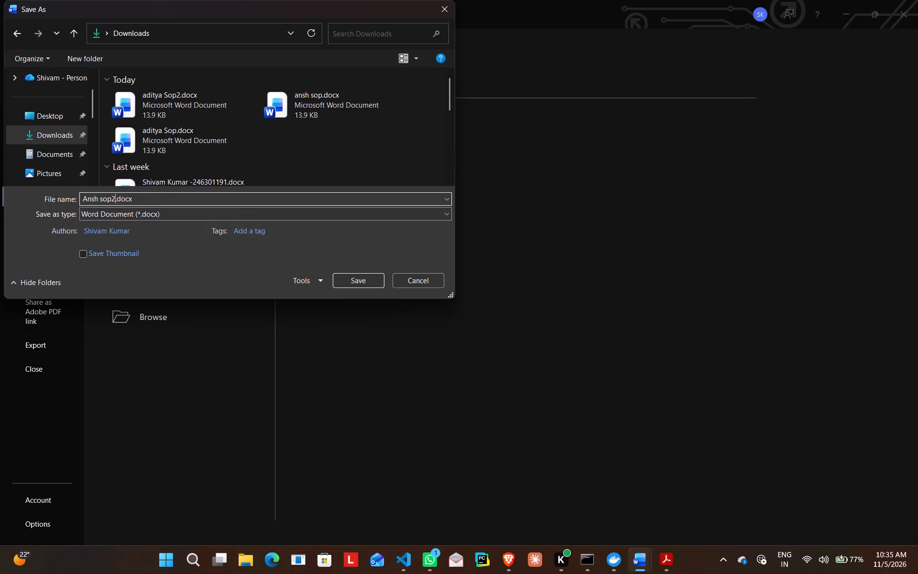
{"action": "left_click", "coordinate": [345, 282]}
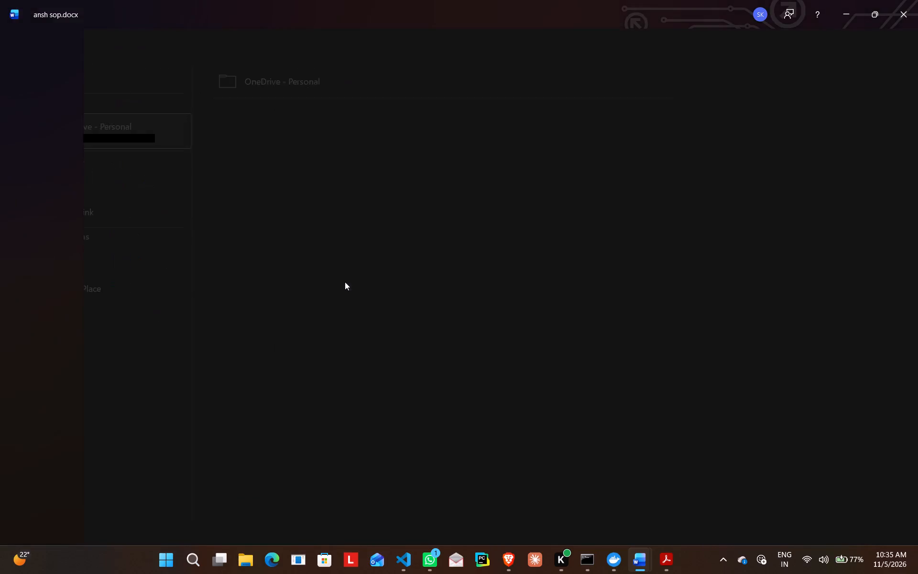
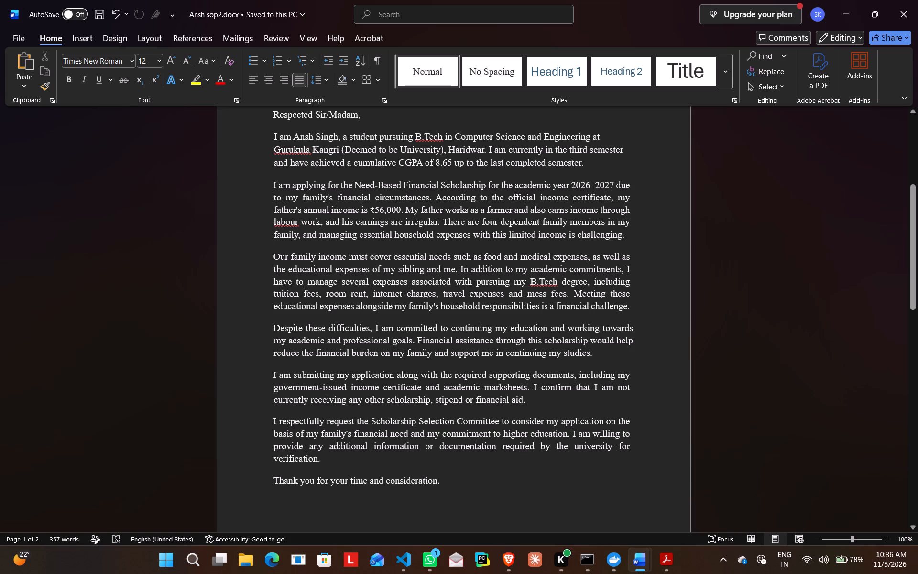
Read through the saved Ansh sop2.docx statement, from the heading to the closing applicant details, to check its wording.
{"action": "scroll", "coordinate": [360, 285], "scroll_direction": "up", "scroll_amount": 10}
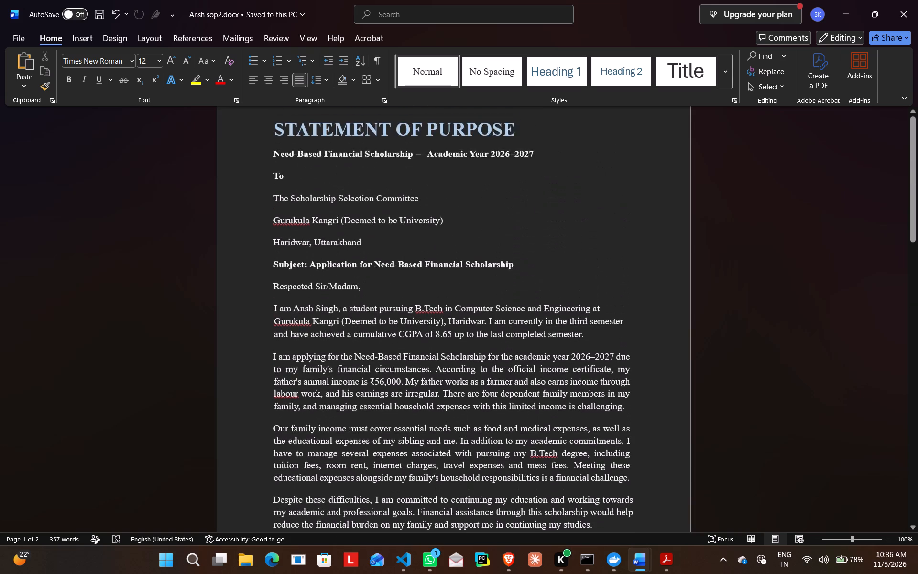
{"action": "scroll", "coordinate": [360, 285], "scroll_direction": "down", "scroll_amount": 9}
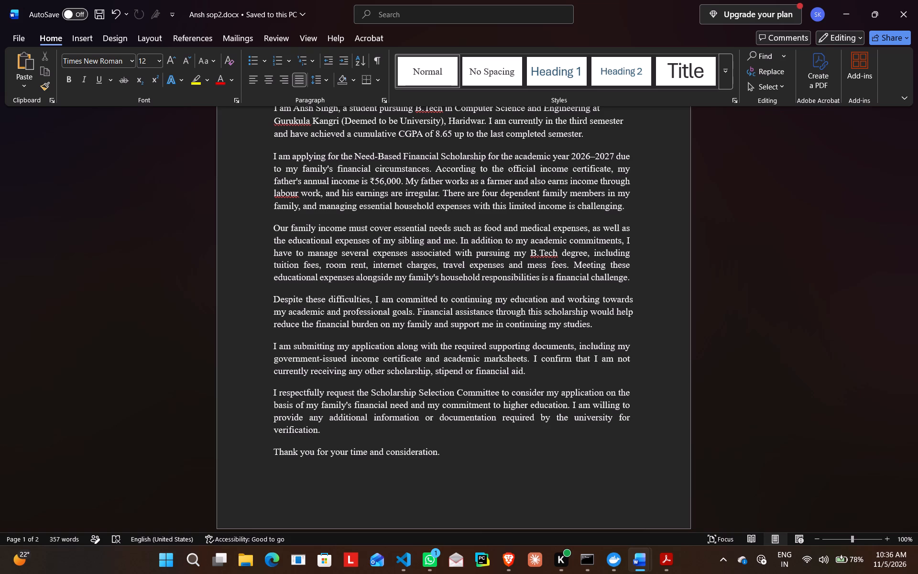
{"action": "scroll", "coordinate": [360, 285], "scroll_direction": "down", "scroll_amount": 3}
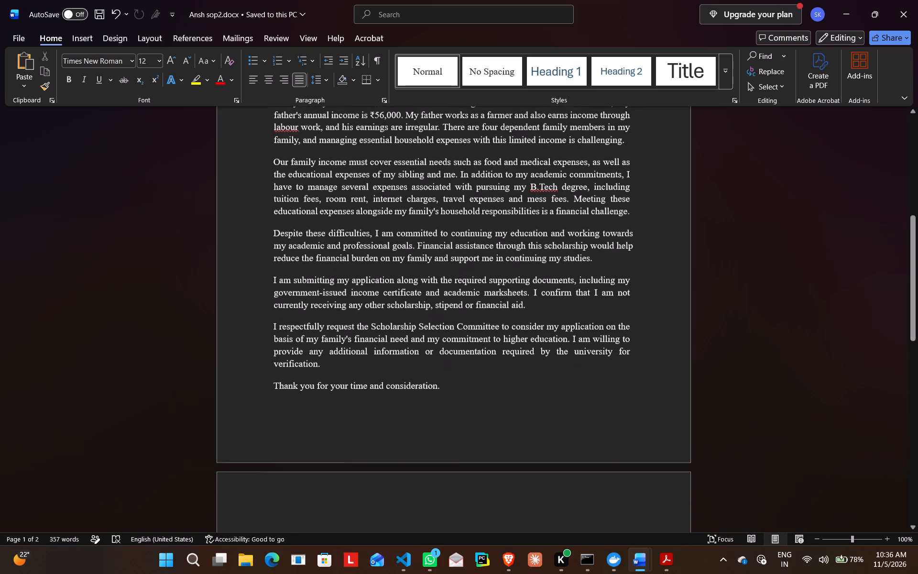
{"action": "scroll", "coordinate": [360, 285], "scroll_direction": "down", "scroll_amount": 4}
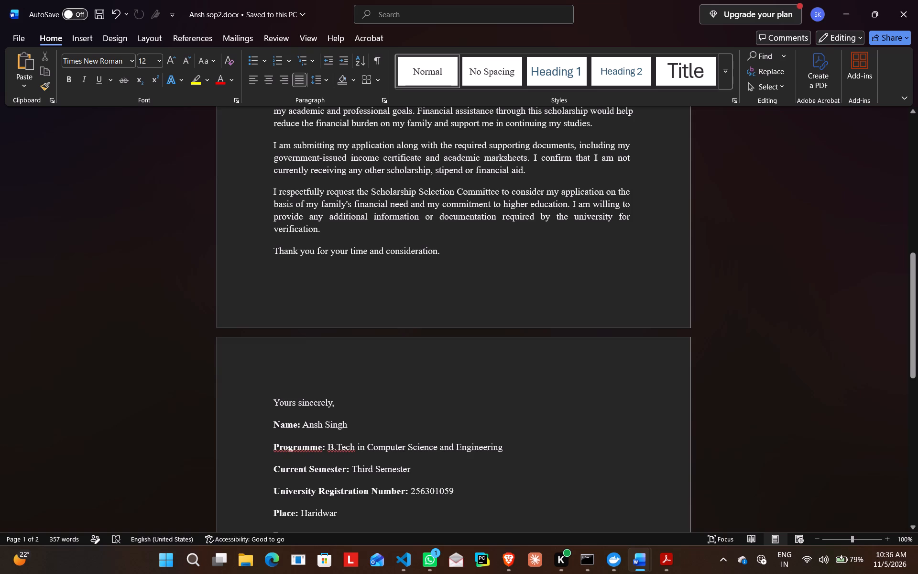
{"action": "scroll", "coordinate": [461, 491], "scroll_direction": "up", "scroll_amount": 12}
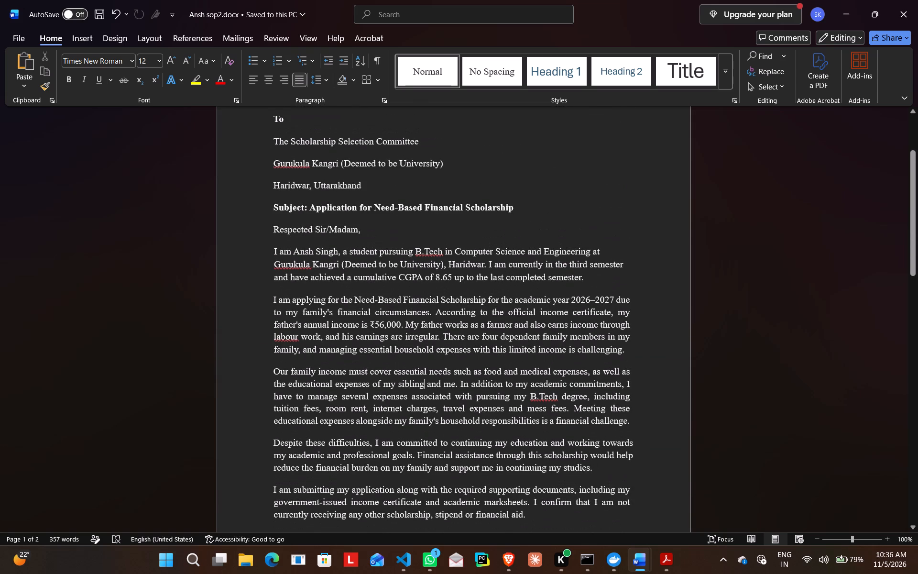
{"action": "scroll", "coordinate": [463, 491], "scroll_direction": "up", "scroll_amount": 6}
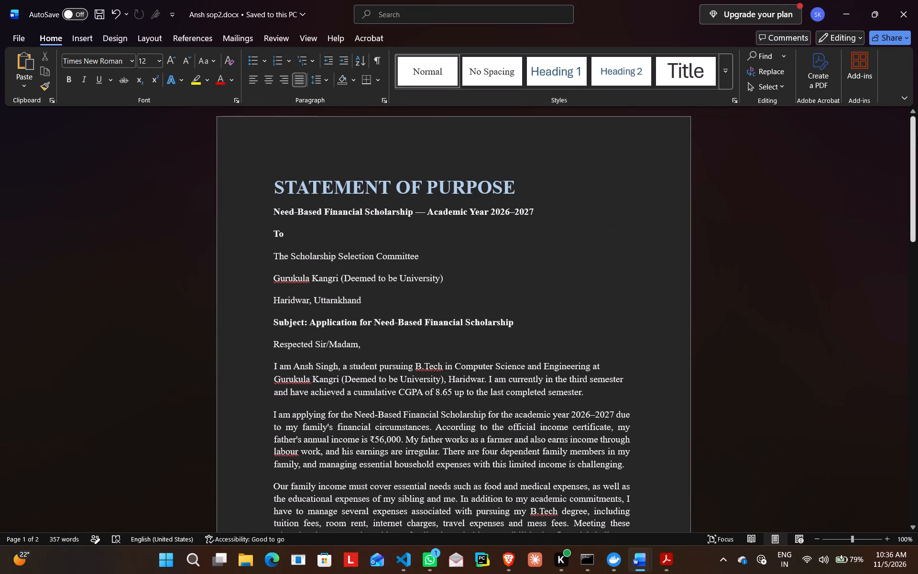
Close the finished statements Ansh sop2.docx and aditya Sop2.docx, glancing over the second one before closing it.
{"action": "left_click", "coordinate": [917, 0]}
{"action": "scroll", "coordinate": [492, 221], "scroll_direction": "up", "scroll_amount": 2}
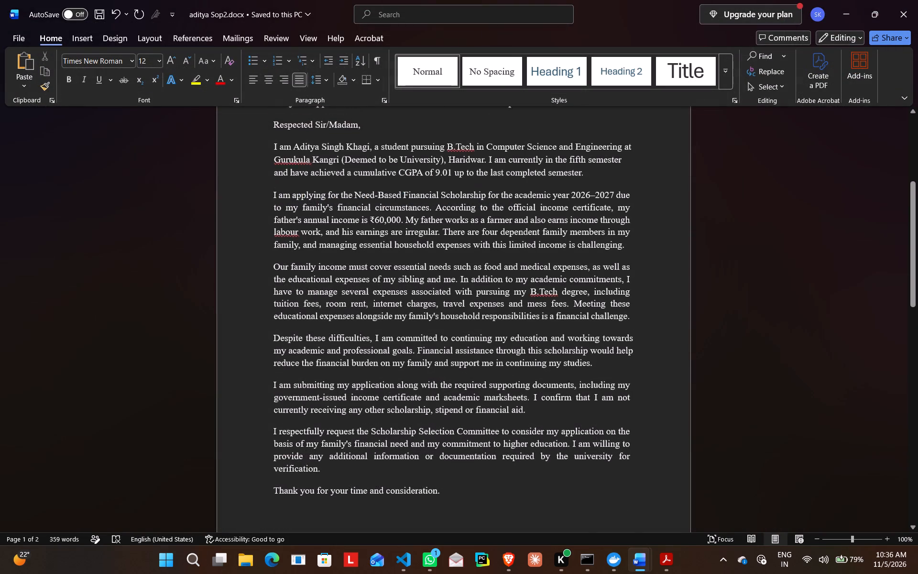
{"action": "scroll", "coordinate": [492, 221], "scroll_direction": "up", "scroll_amount": 5}
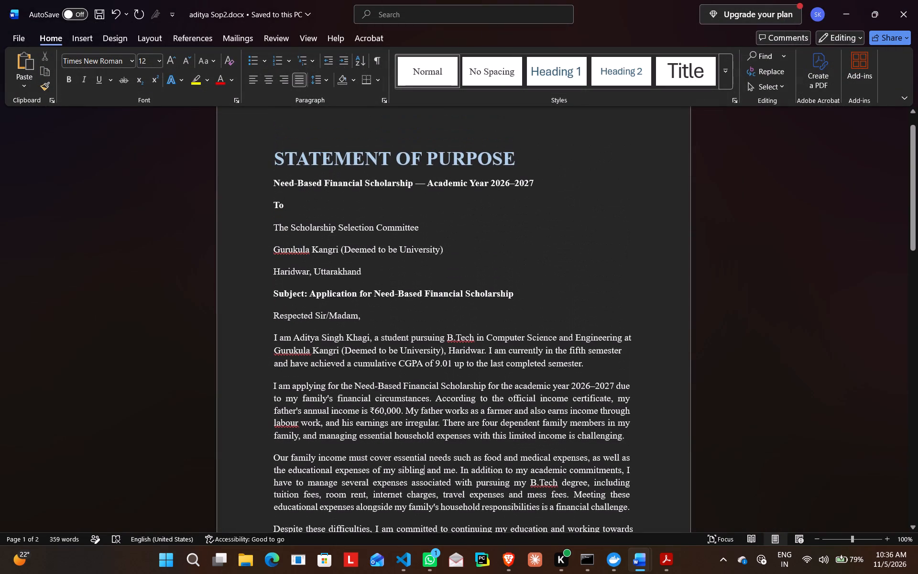
{"action": "left_click", "coordinate": [917, 0]}
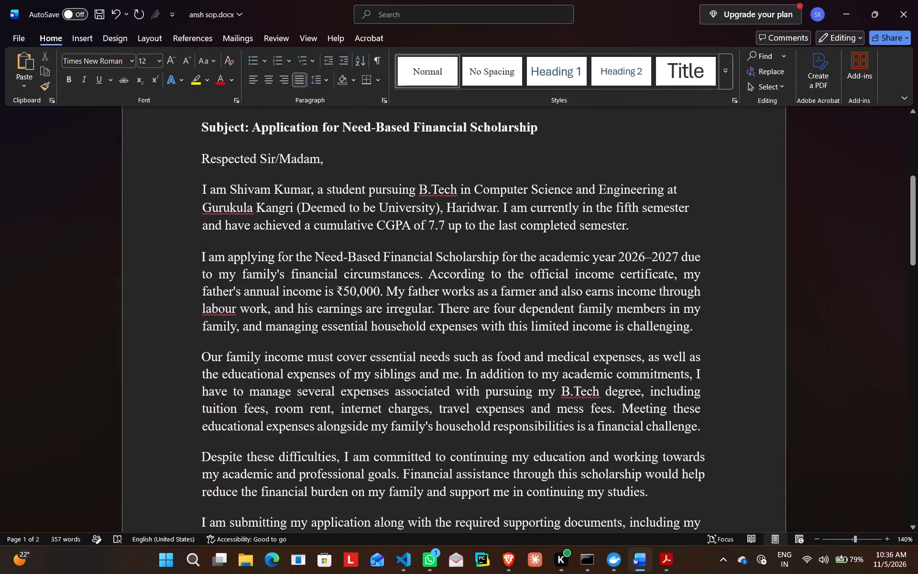
Review the remaining open ansh sop.docx statement, checking the applicant introduction, income and family expenses paragraphs, and closing details.
{"action": "scroll", "coordinate": [407, 252], "scroll_direction": "up", "scroll_amount": 1}
{"action": "scroll", "coordinate": [407, 252], "scroll_direction": "down", "scroll_amount": 12}
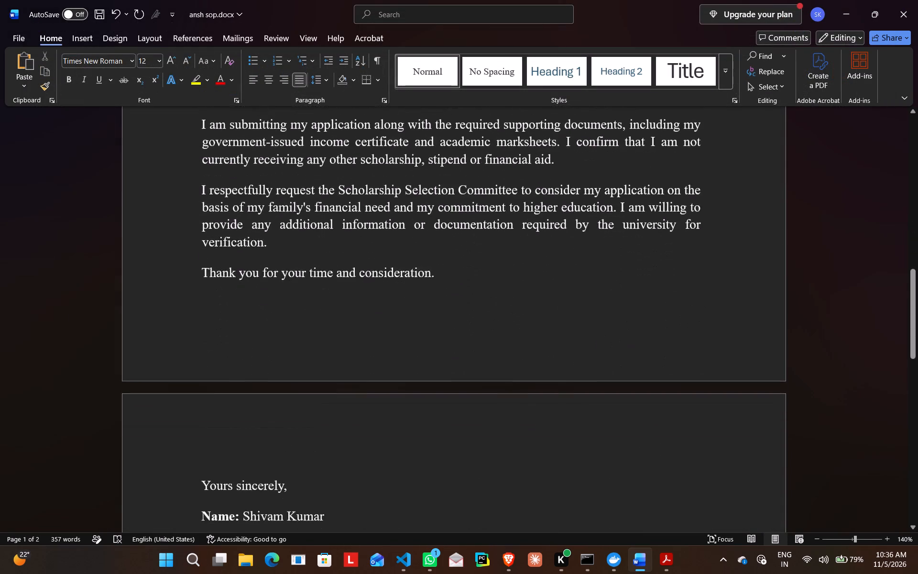
{"action": "scroll", "coordinate": [407, 252], "scroll_direction": "down", "scroll_amount": 6}
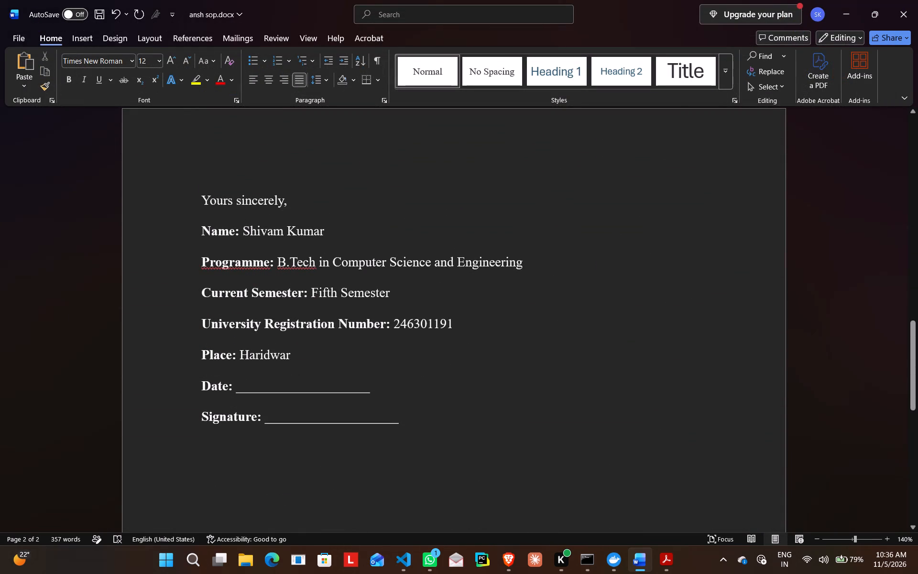
{"action": "scroll", "coordinate": [407, 252], "scroll_direction": "up", "scroll_amount": 12}
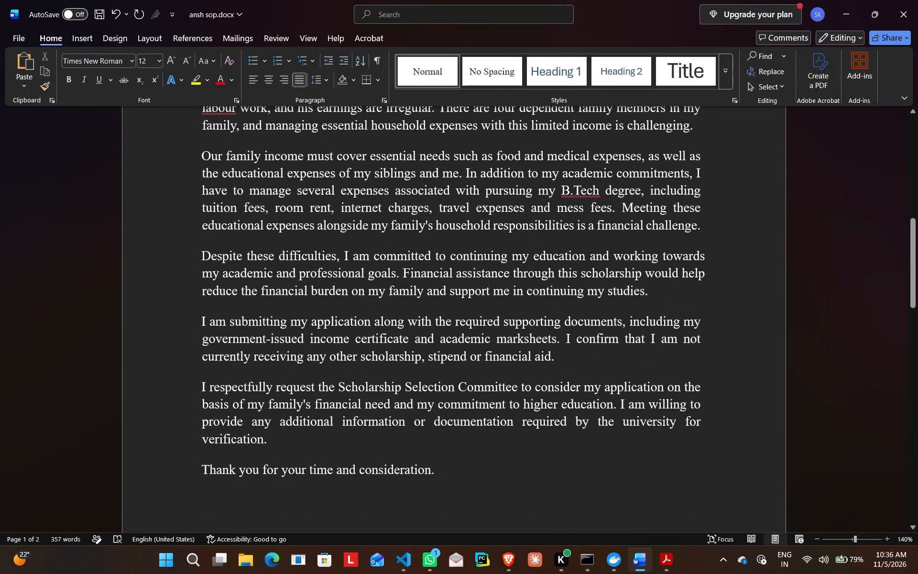
{"action": "scroll", "coordinate": [407, 253], "scroll_direction": "up", "scroll_amount": 10}
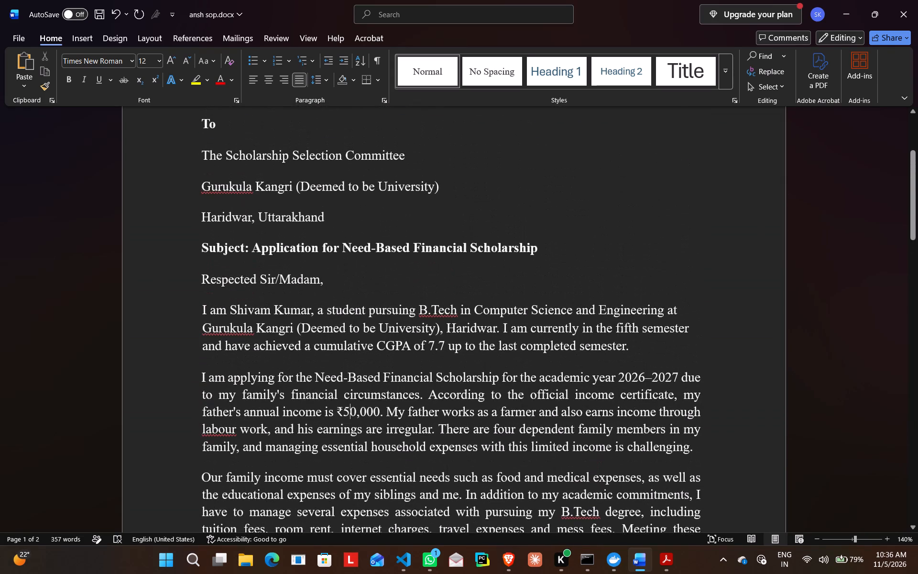
{"action": "scroll", "coordinate": [418, 225], "scroll_direction": "up", "scroll_amount": 2}
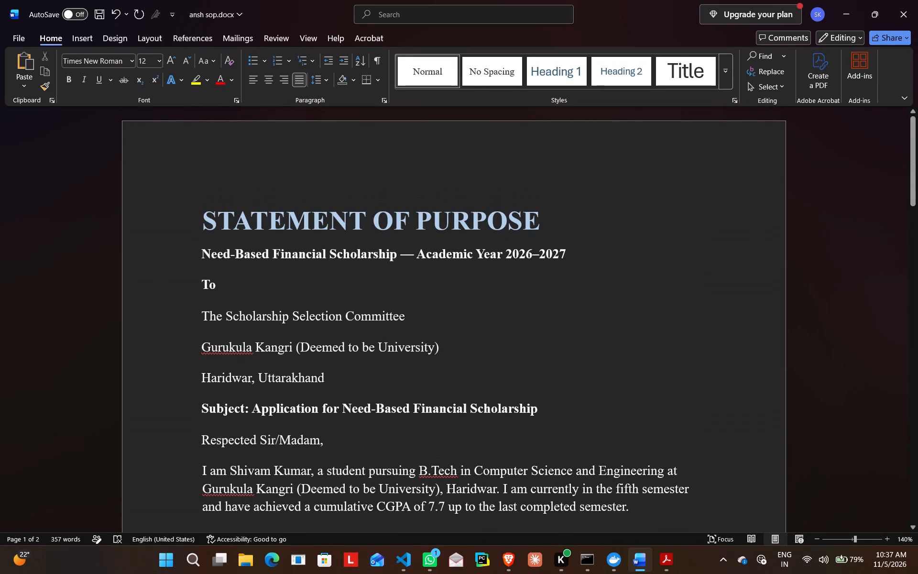
{"action": "scroll", "coordinate": [409, 221], "scroll_direction": "down", "scroll_amount": 3, "text": "ctrl"}
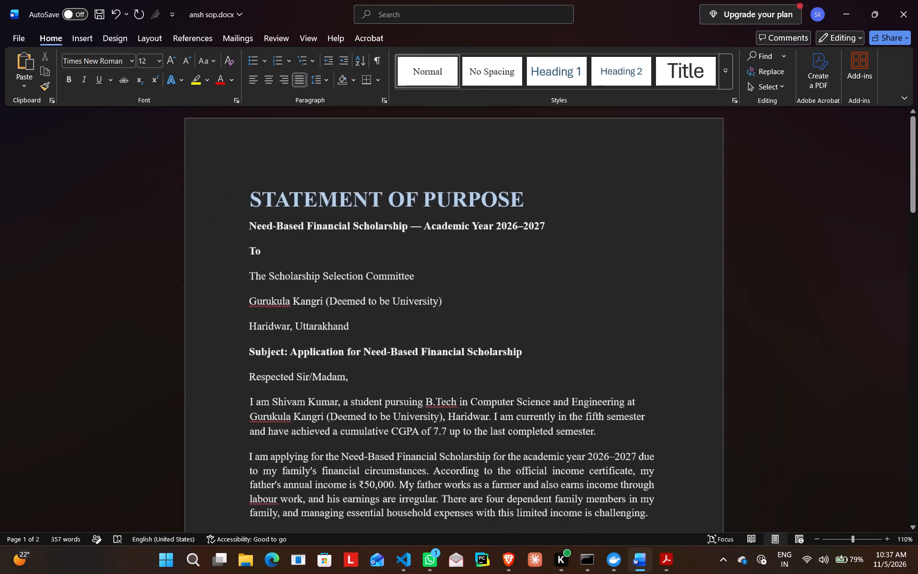
{"action": "scroll", "coordinate": [409, 221], "scroll_direction": "down", "scroll_amount": 1, "text": "ctrl"}
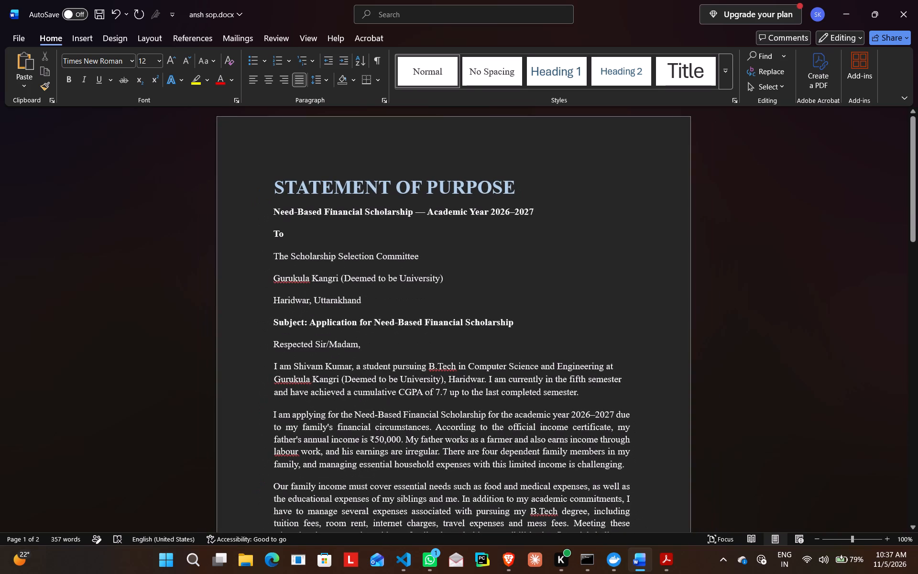
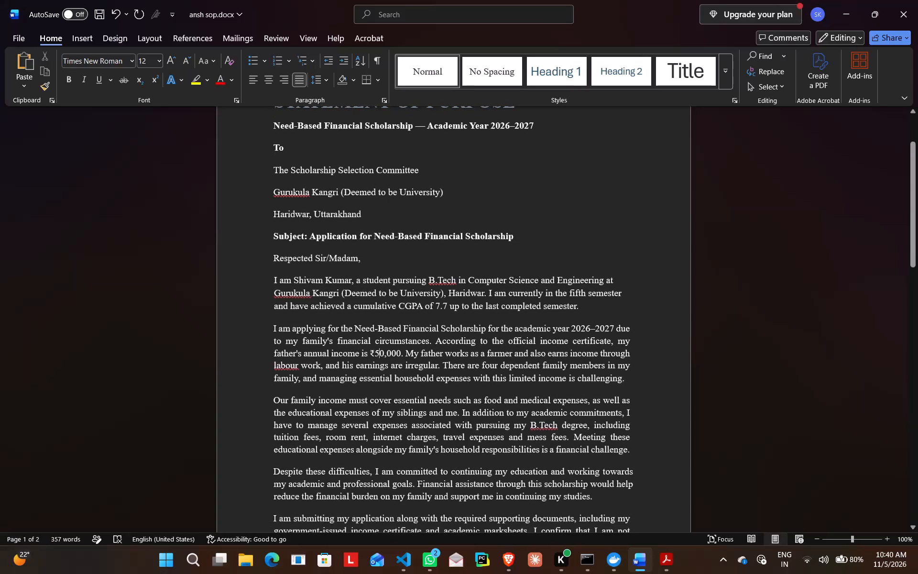
Reread the body of the ansh sop.docx statement, from the applicant introduction through the income and expense paragraphs to the closing thanks.
{"action": "scroll", "coordinate": [320, 275], "scroll_direction": "down", "scroll_amount": 1}
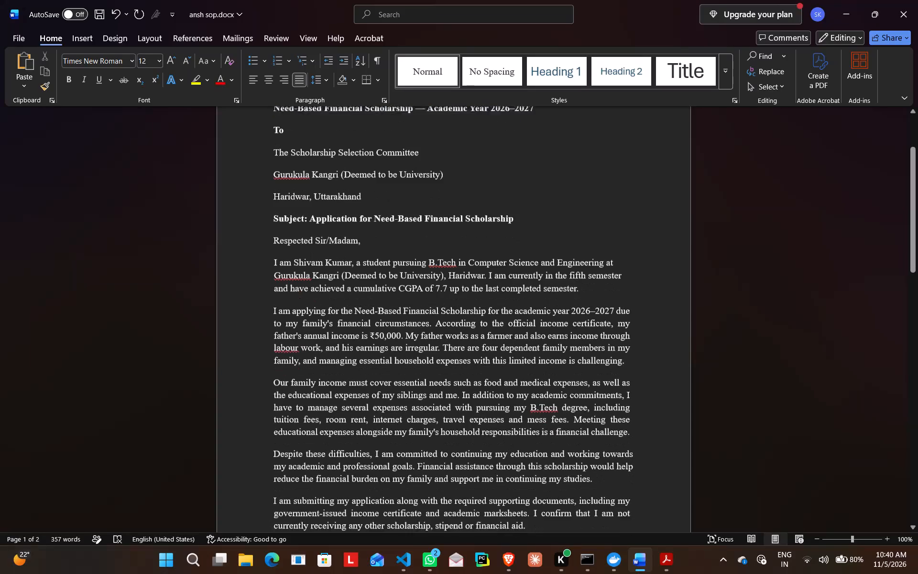
{"action": "scroll", "coordinate": [280, 276], "scroll_direction": "down", "scroll_amount": 2}
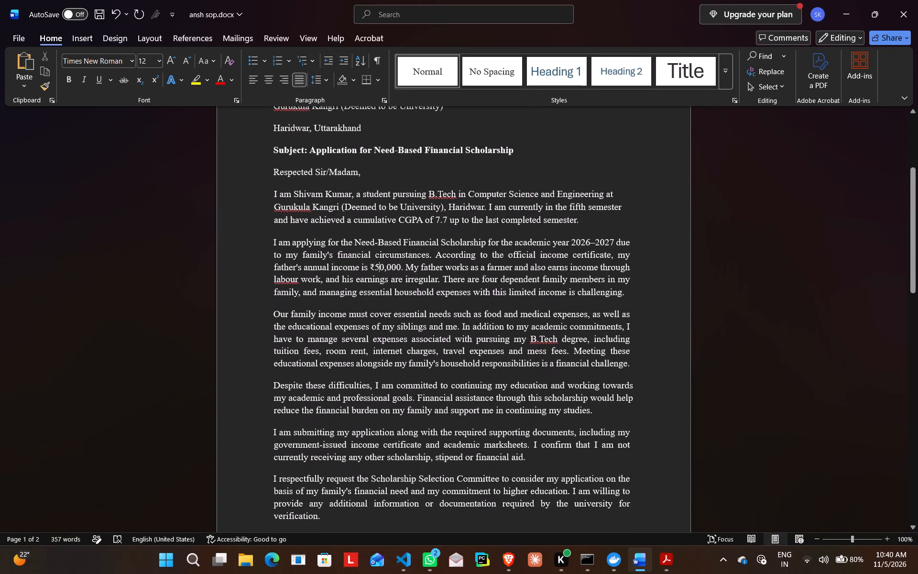
{"action": "scroll", "coordinate": [260, 272], "scroll_direction": "down", "scroll_amount": 3}
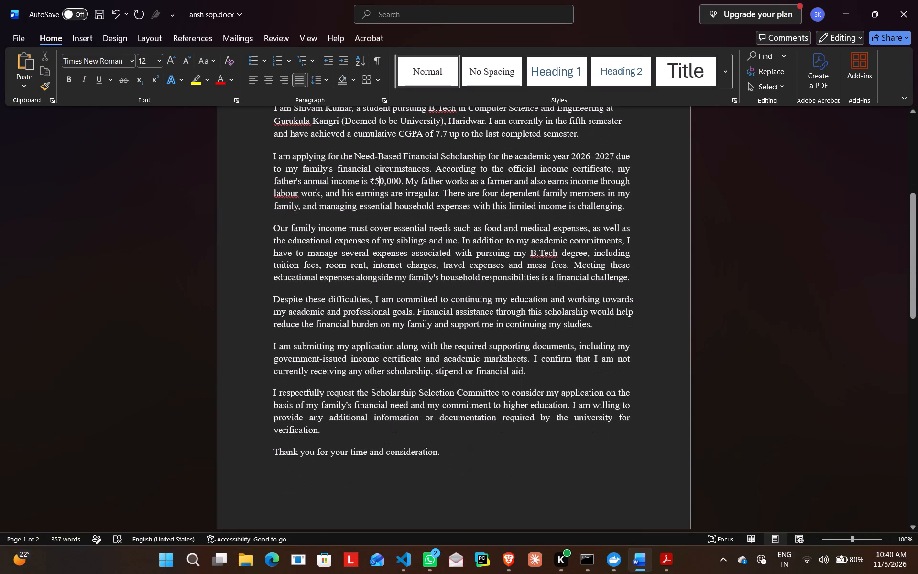
{"action": "scroll", "coordinate": [245, 274], "scroll_direction": "up", "scroll_amount": 1}
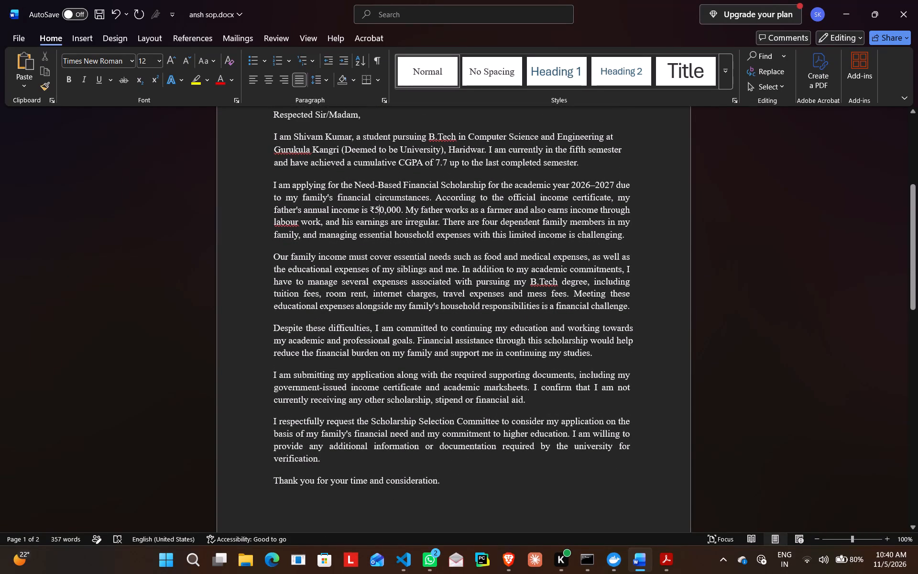
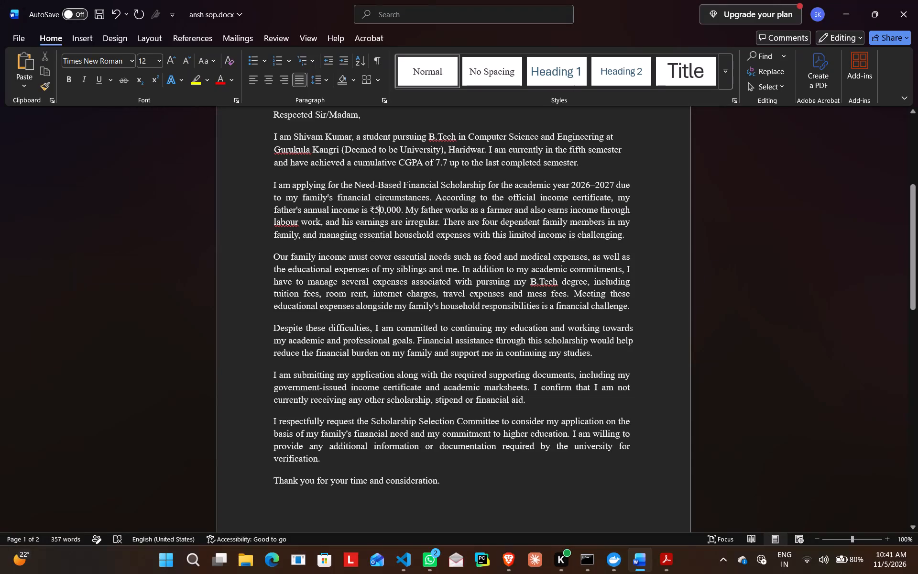
Review the whole statement once more, from the heading and body paragraphs to the closing signature details on the second page.
{"action": "scroll", "coordinate": [610, 238], "scroll_direction": "down", "scroll_amount": 3}
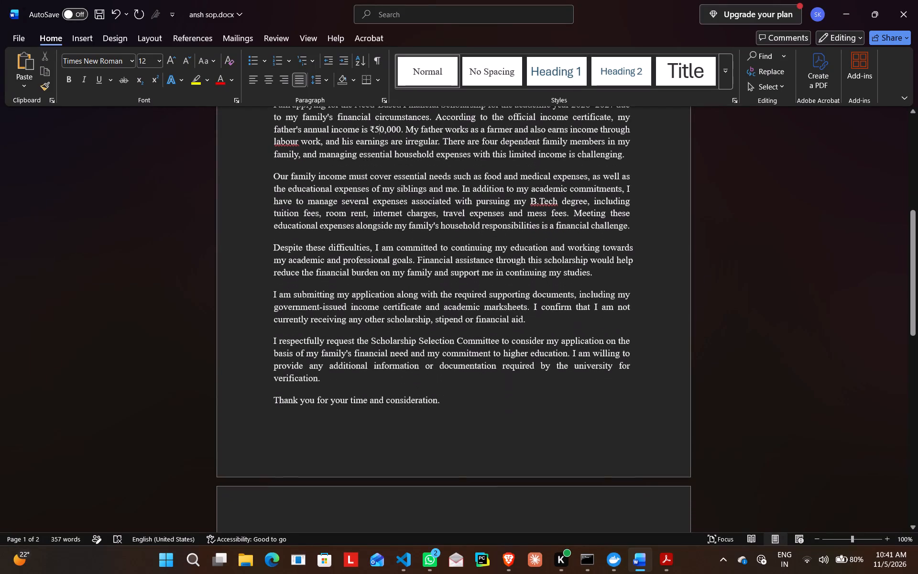
{"action": "scroll", "coordinate": [256, 424], "scroll_direction": "down", "scroll_amount": 13}
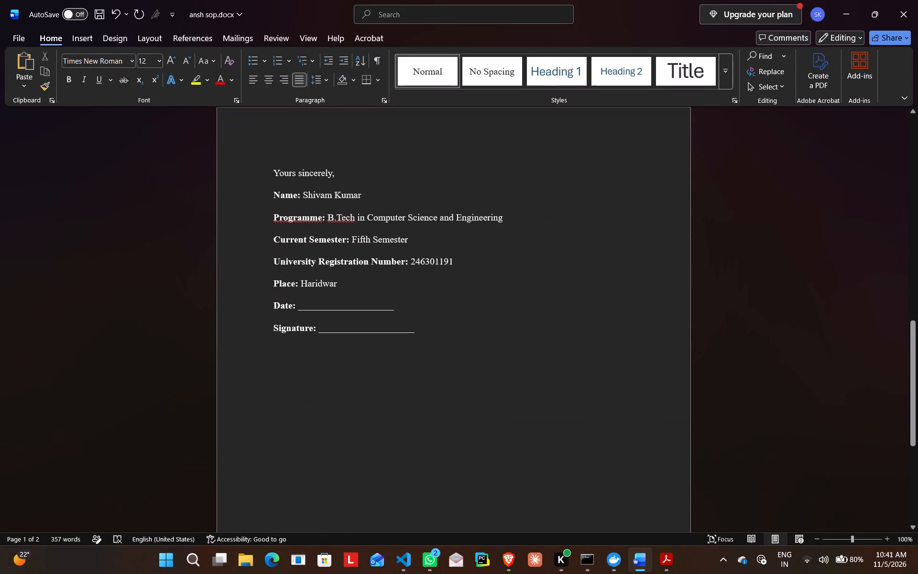
{"action": "scroll", "coordinate": [262, 398], "scroll_direction": "up", "scroll_amount": 6}
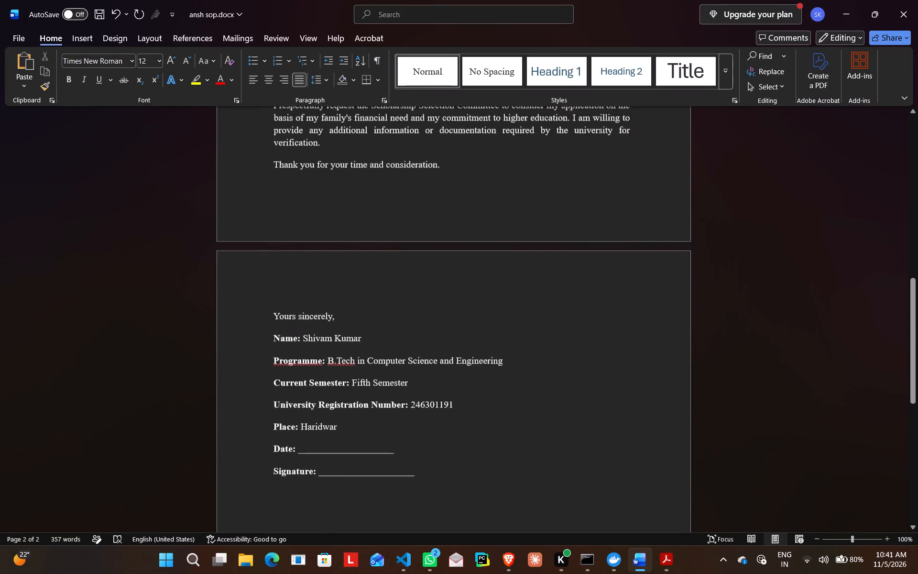
{"action": "scroll", "coordinate": [262, 398], "scroll_direction": "up", "scroll_amount": 10}
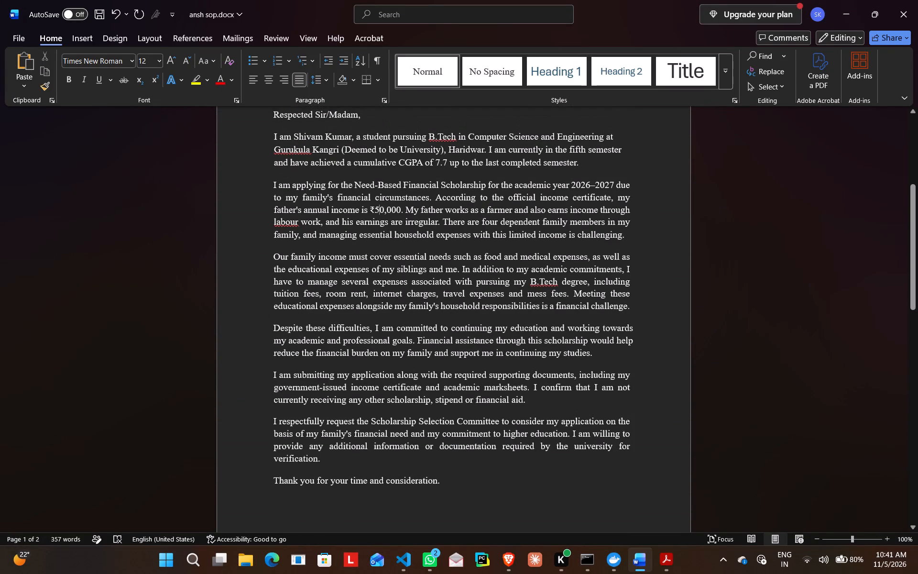
{"action": "scroll", "coordinate": [262, 398], "scroll_direction": "up", "scroll_amount": 3}
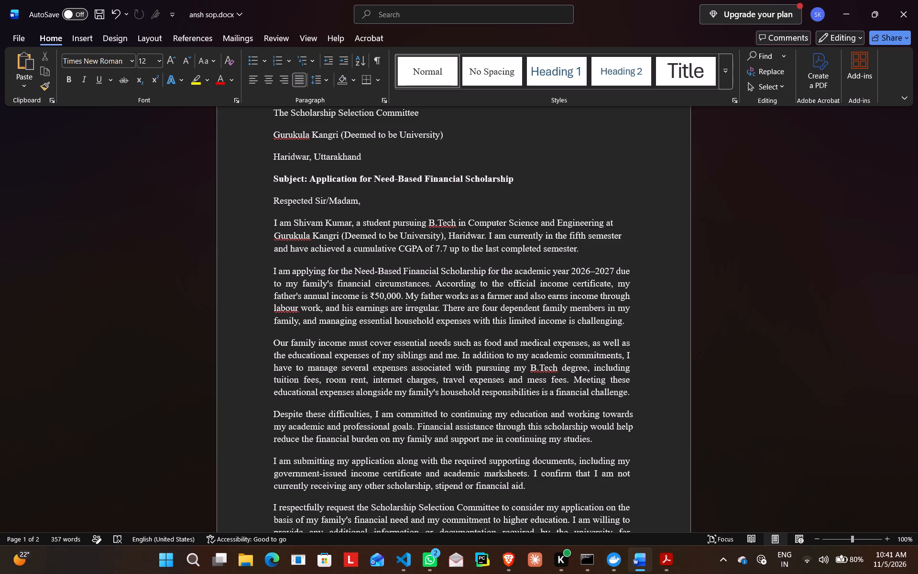
{"action": "scroll", "coordinate": [252, 365], "scroll_direction": "down", "scroll_amount": 2}
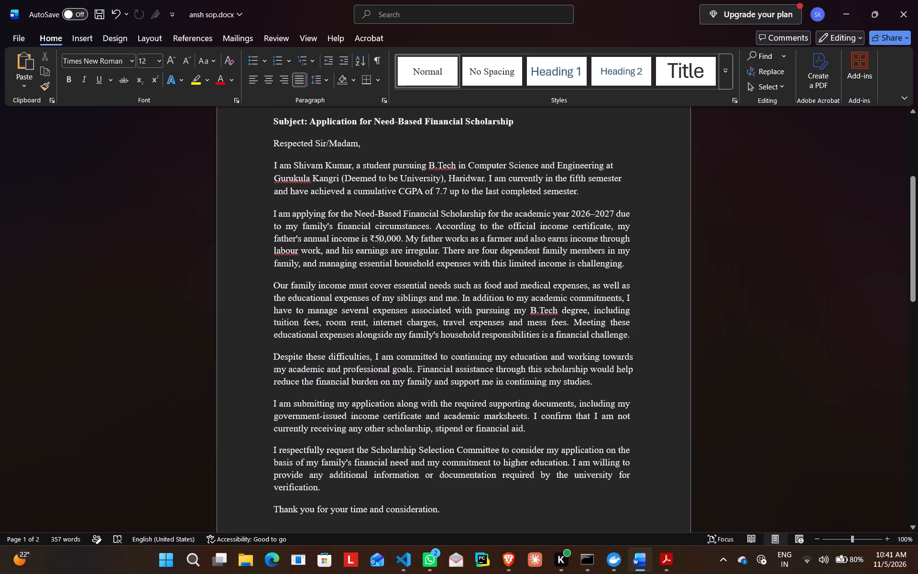
{"action": "scroll", "coordinate": [380, 318], "scroll_direction": "down", "scroll_amount": 1}
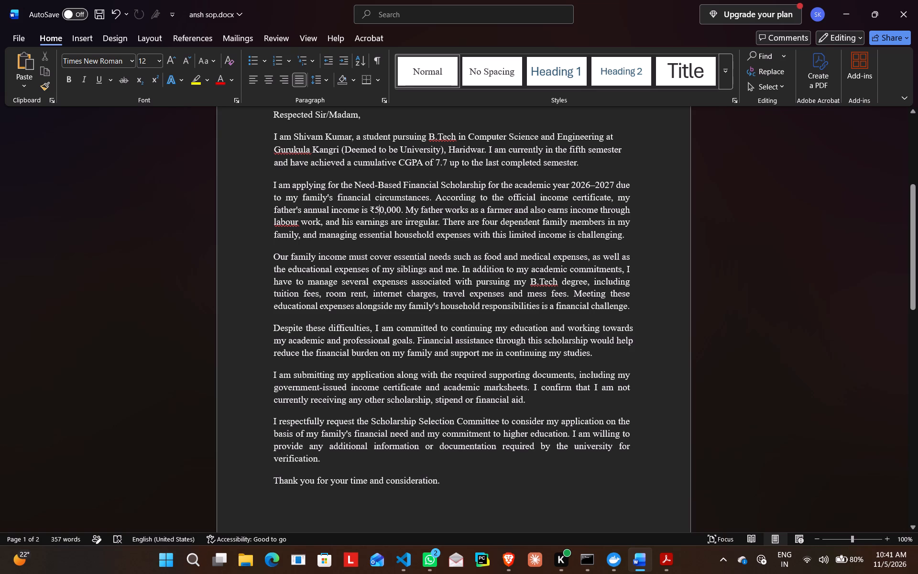
{"action": "scroll", "coordinate": [412, 239], "scroll_direction": "down", "scroll_amount": 1}
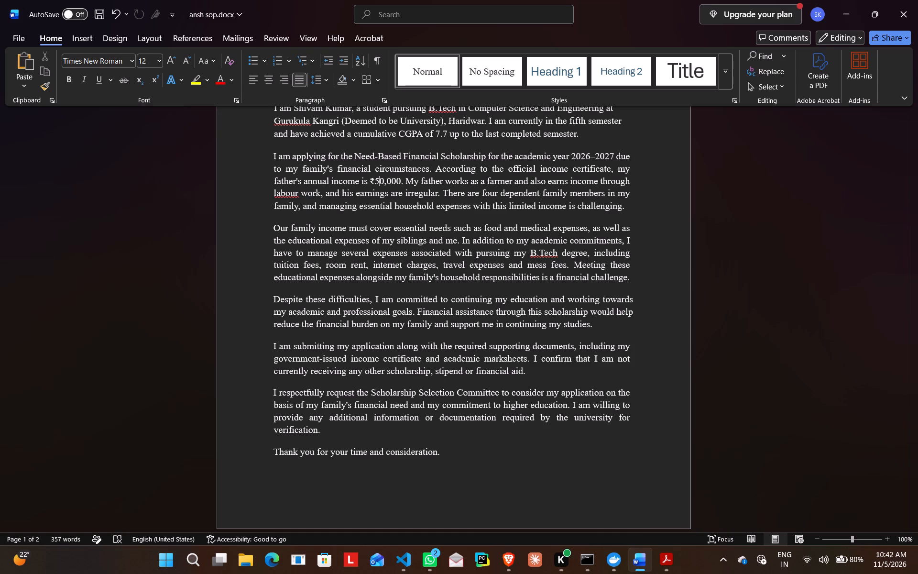
{"action": "scroll", "coordinate": [263, 305], "scroll_direction": "down", "scroll_amount": 4}
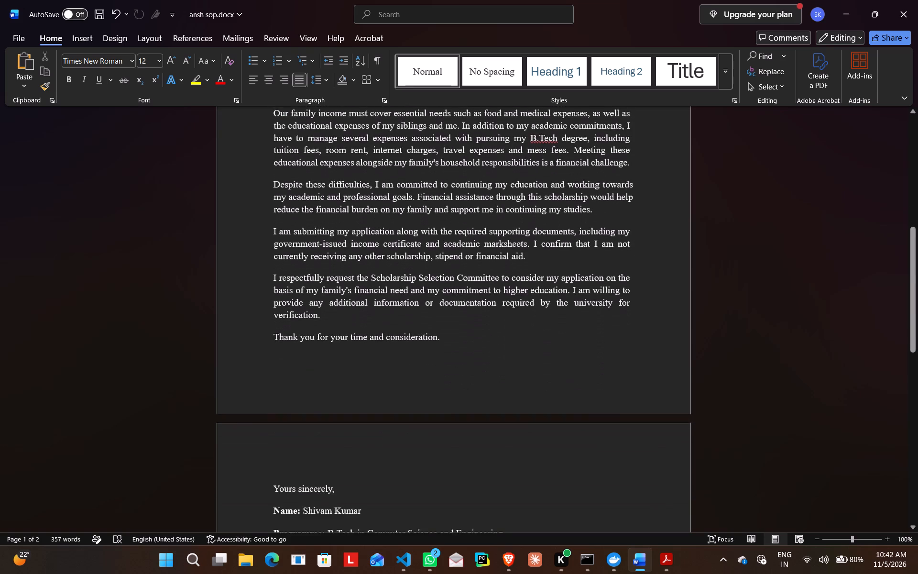
{"action": "scroll", "coordinate": [264, 305], "scroll_direction": "down", "scroll_amount": 10}
{"action": "scroll", "coordinate": [264, 305], "scroll_direction": "up", "scroll_amount": 20}
{"action": "scroll", "coordinate": [264, 305], "scroll_direction": "up", "scroll_amount": 1}
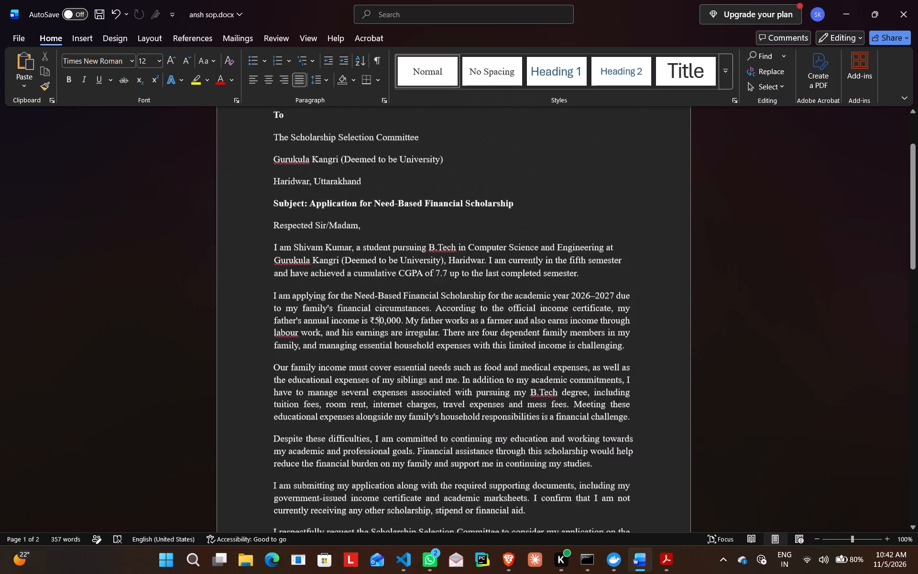
{"action": "scroll", "coordinate": [264, 305], "scroll_direction": "up", "scroll_amount": 5}
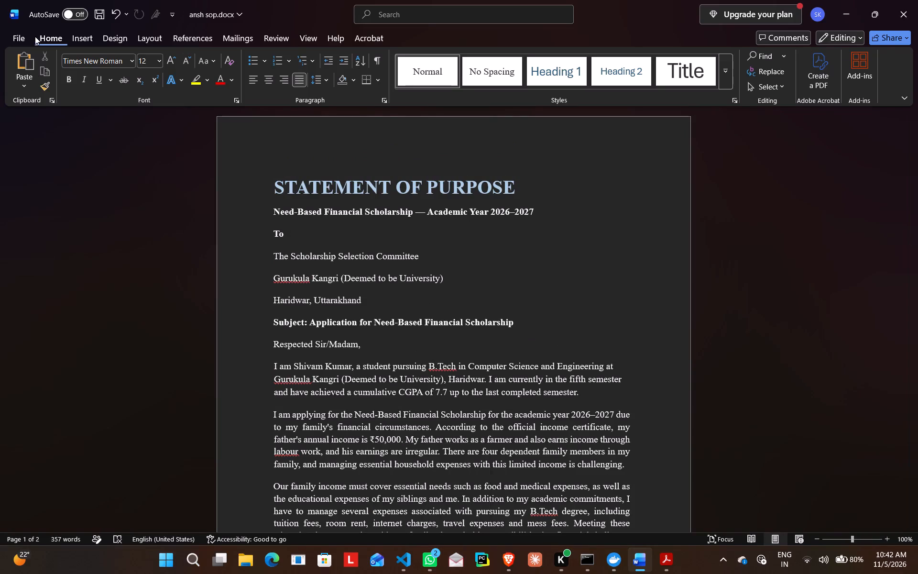
Save a copy of the statement in the Downloads folder as a Word document named Shivam SOP.
{"action": "left_click", "coordinate": [18, 39]}
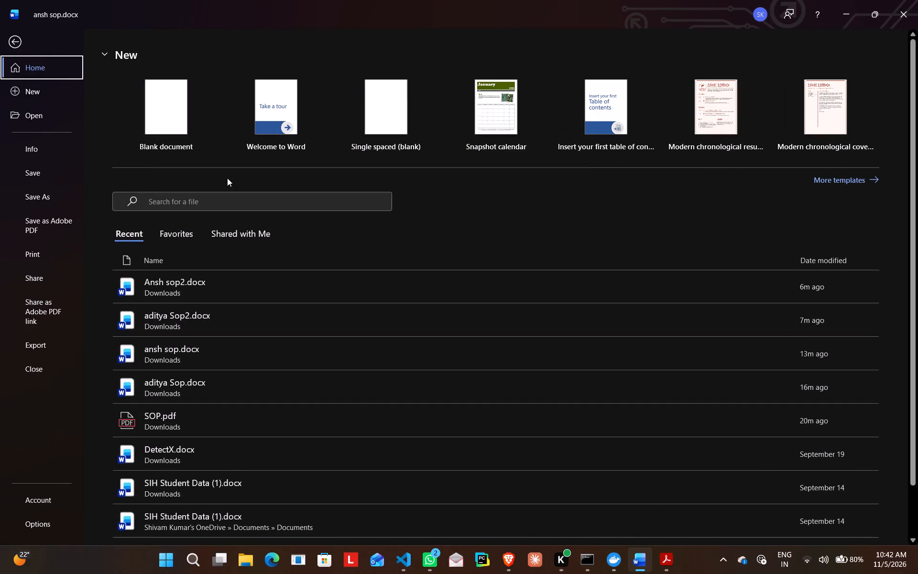
{"action": "left_click", "coordinate": [52, 195]}
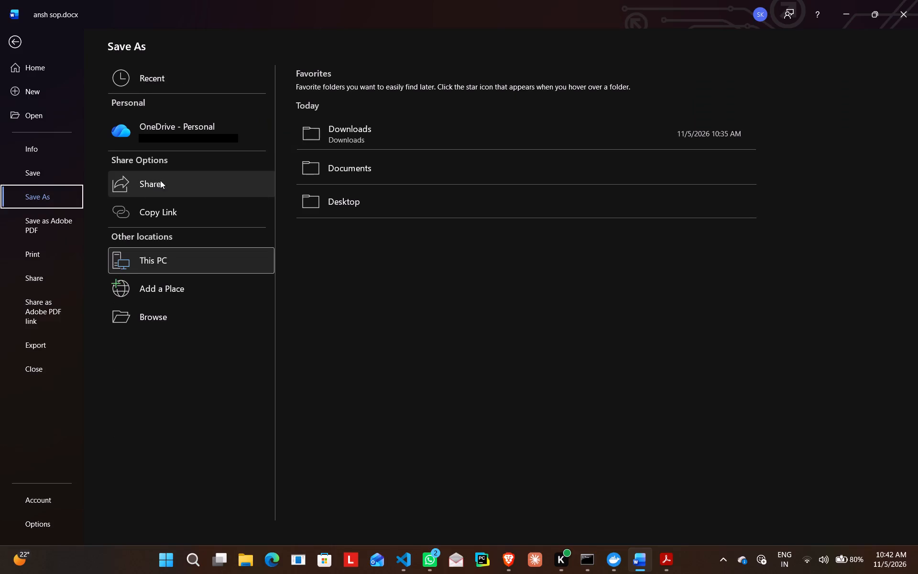
{"action": "left_click", "coordinate": [340, 140]}
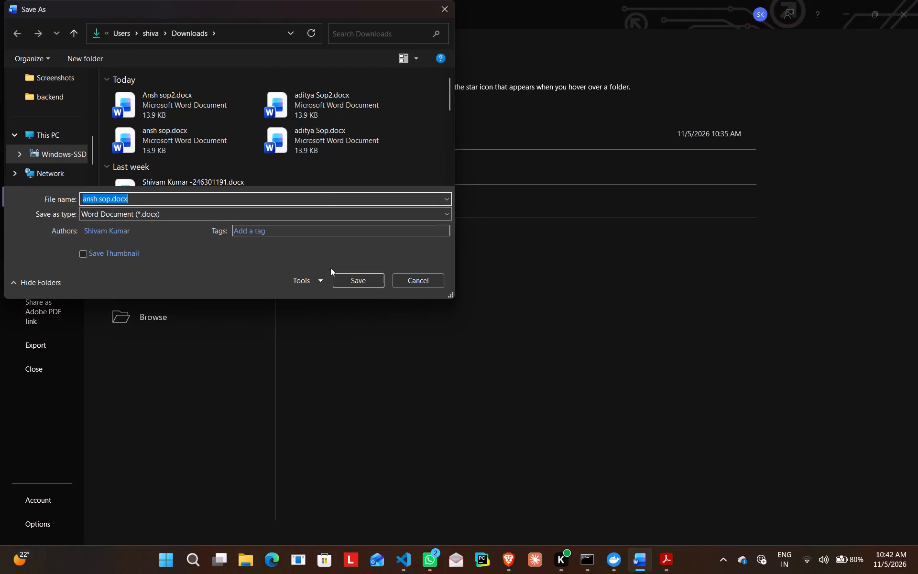
{"action": "key", "text": "BackSpace"}
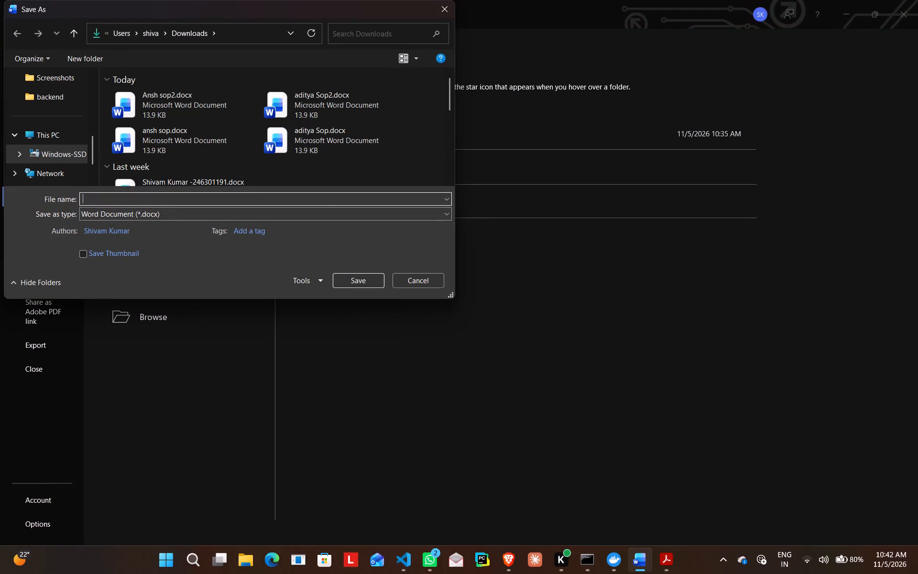
{"action": "type", "text": "Shivam"}
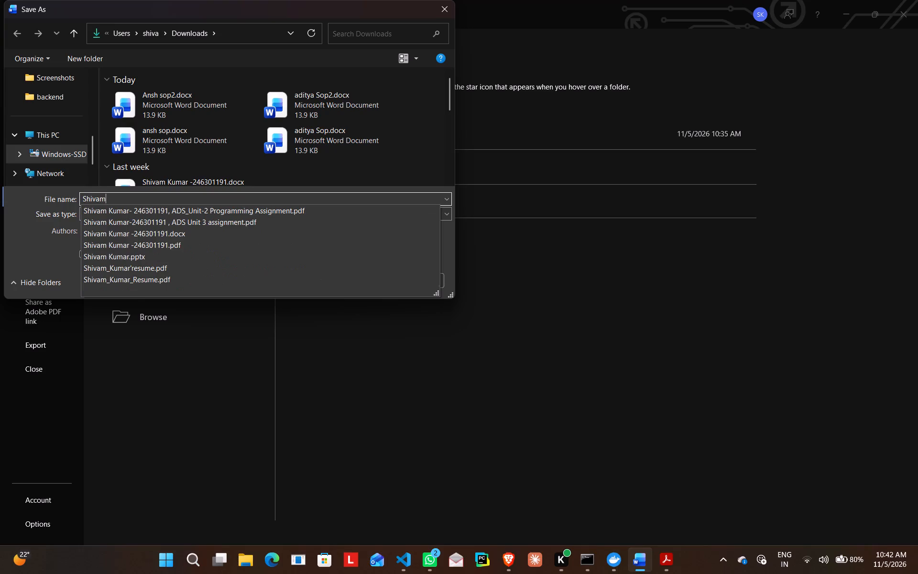
{"action": "key", "text": "space"}
{"action": "type", "text": "SOP"}
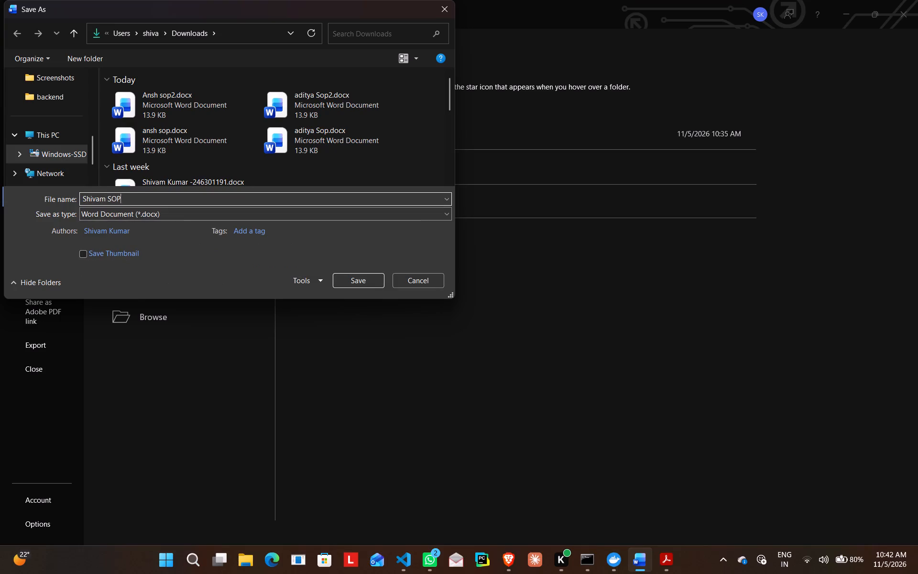
{"action": "key", "text": "Return"}
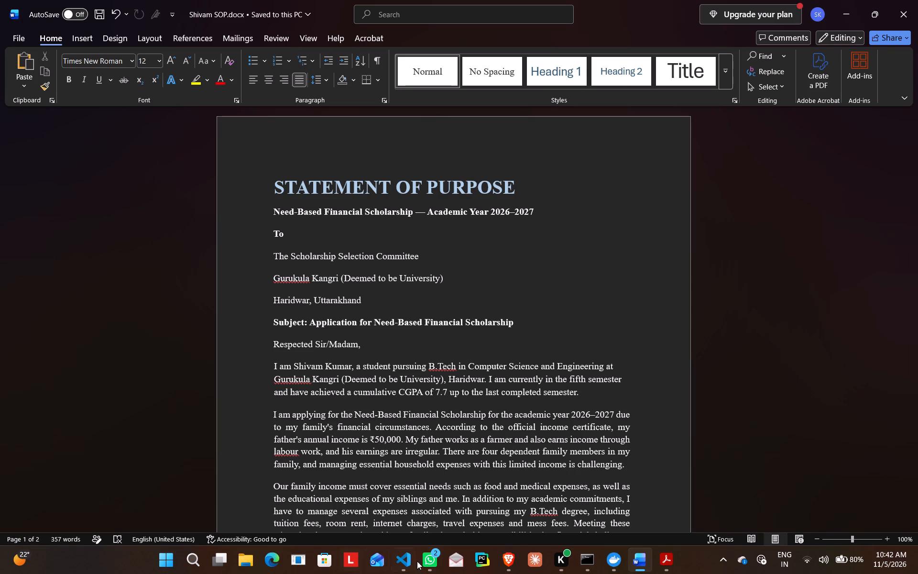
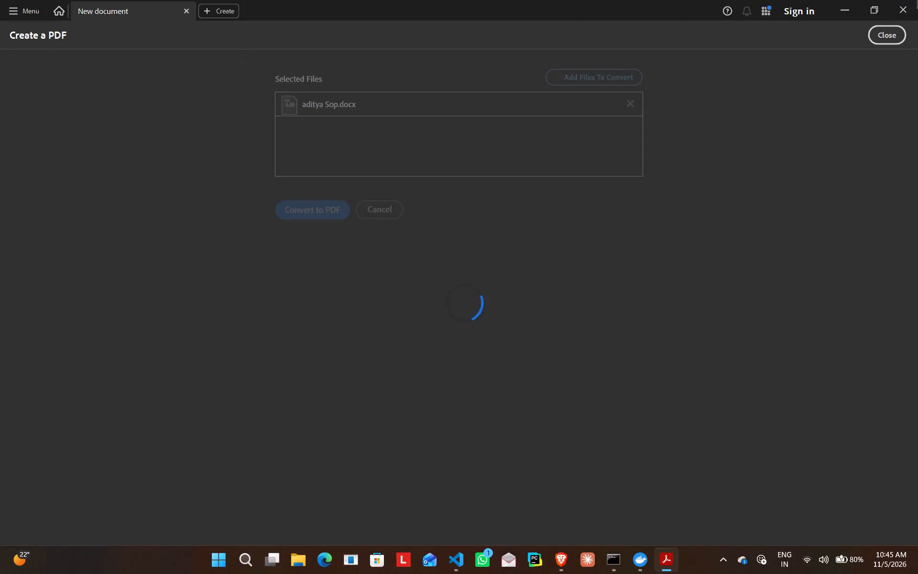
Close the PDF creation window holding aditya Sop.docx.
{"action": "left_click", "coordinate": [917, 0]}
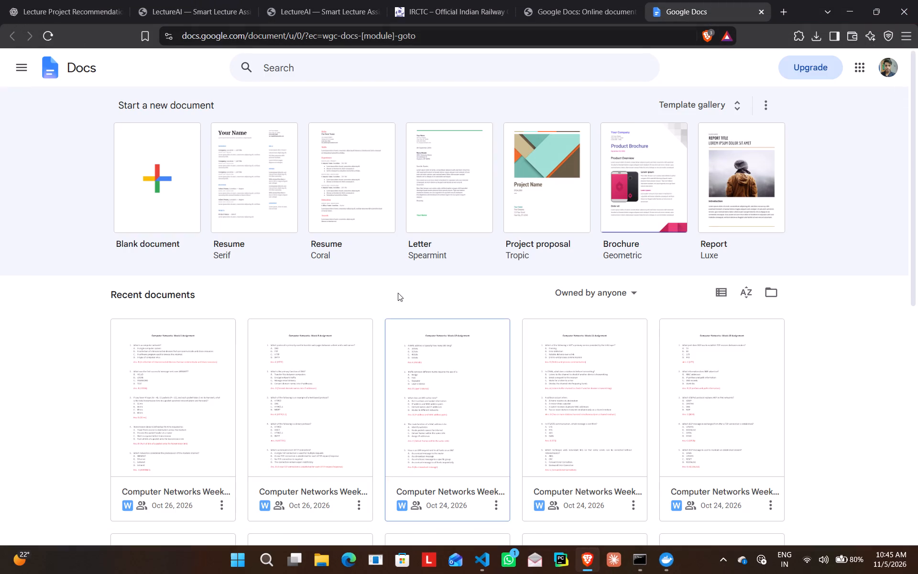
Close the IRCTC and both Google Docs tabs in Brave, and close the browser window with all its remaining tabs.
{"action": "left_click", "coordinate": [185, 11]}
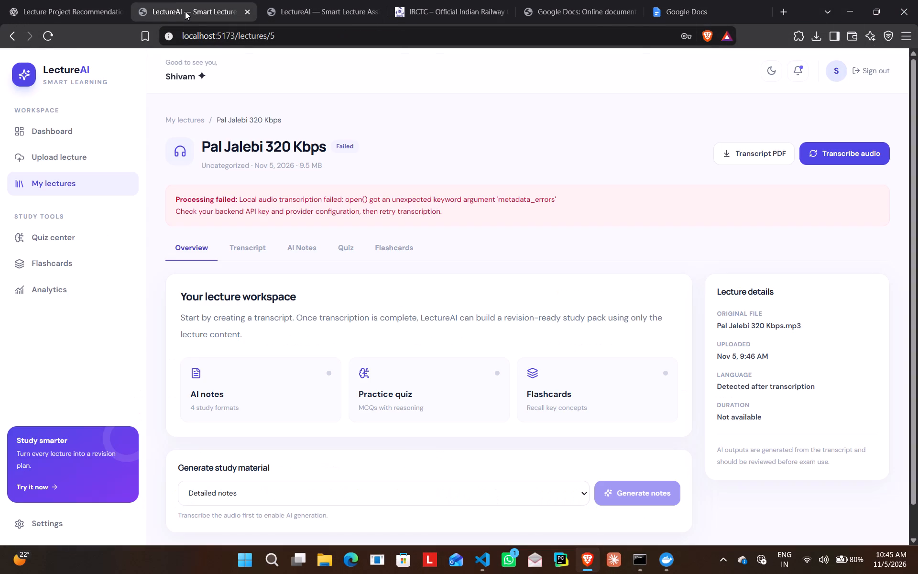
{"action": "left_click", "coordinate": [352, 7]}
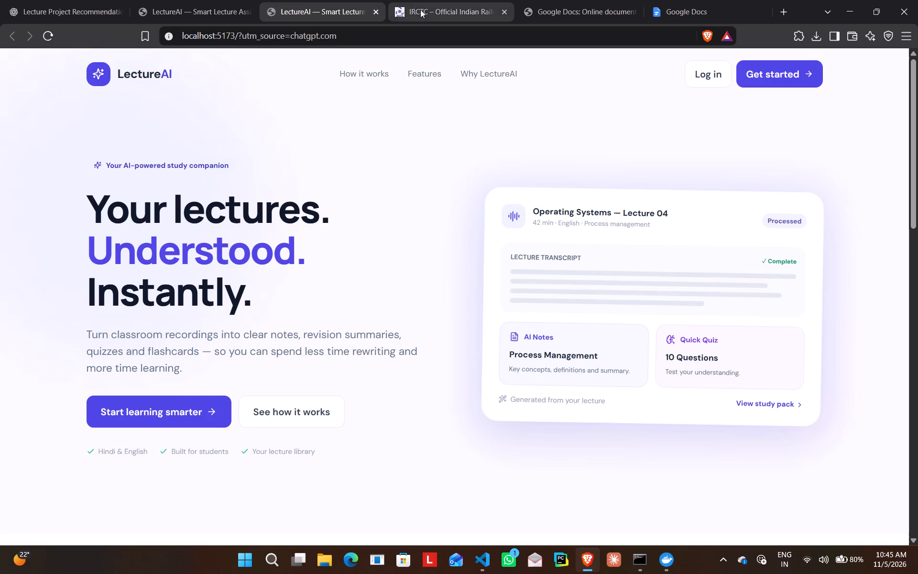
{"action": "left_click", "coordinate": [412, 10]}
{"action": "left_click", "coordinate": [503, 11]}
{"action": "left_click", "coordinate": [503, 11]}
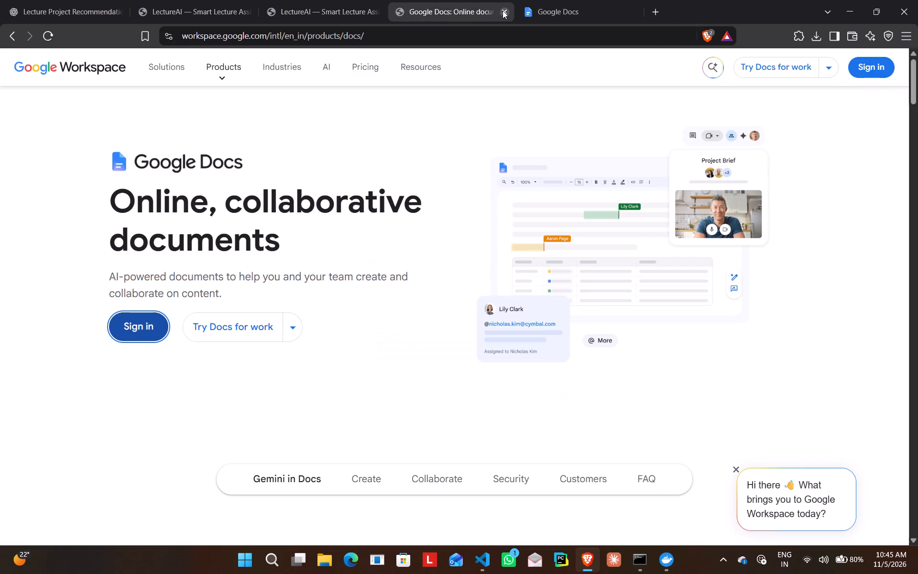
{"action": "left_click", "coordinate": [503, 11]}
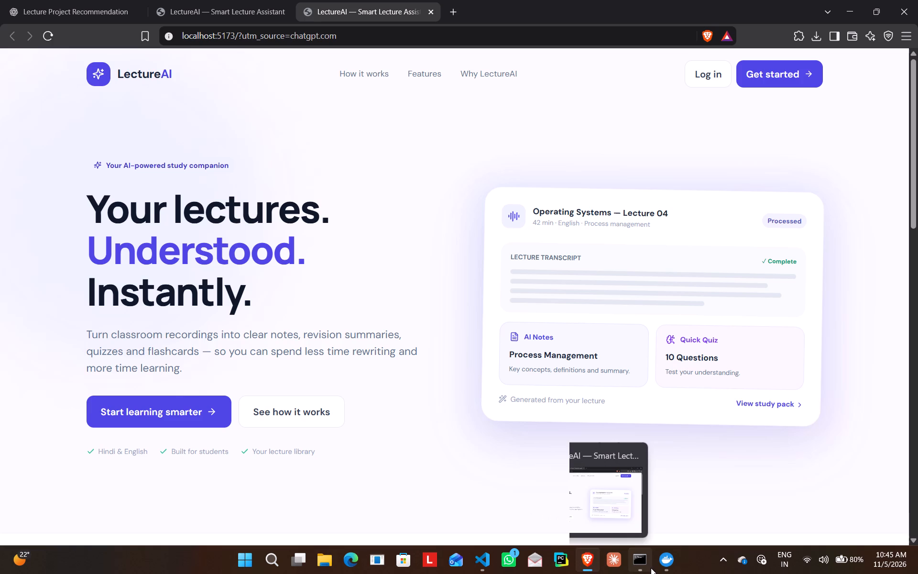
{"action": "left_click", "coordinate": [917, 3]}
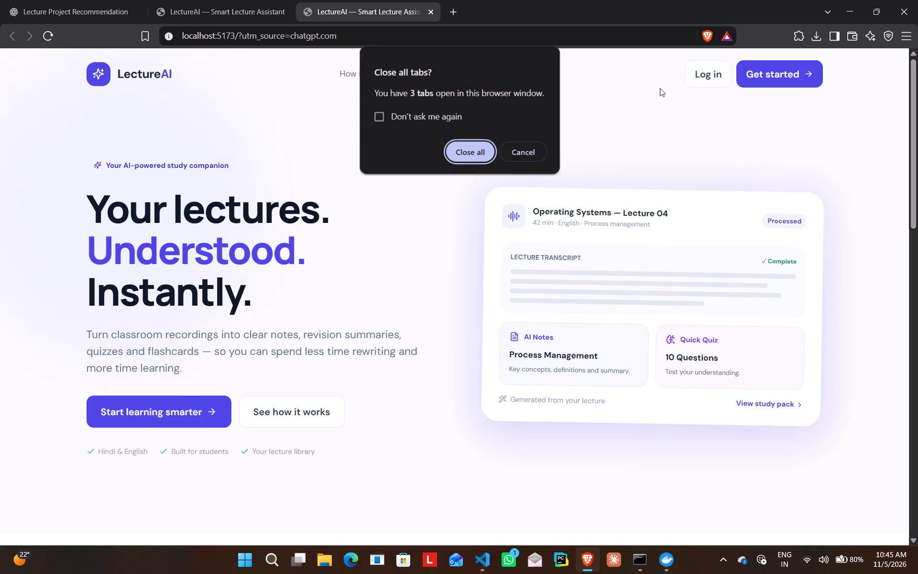
{"action": "left_click", "coordinate": [462, 142]}
{"action": "left_click", "coordinate": [467, 151]}
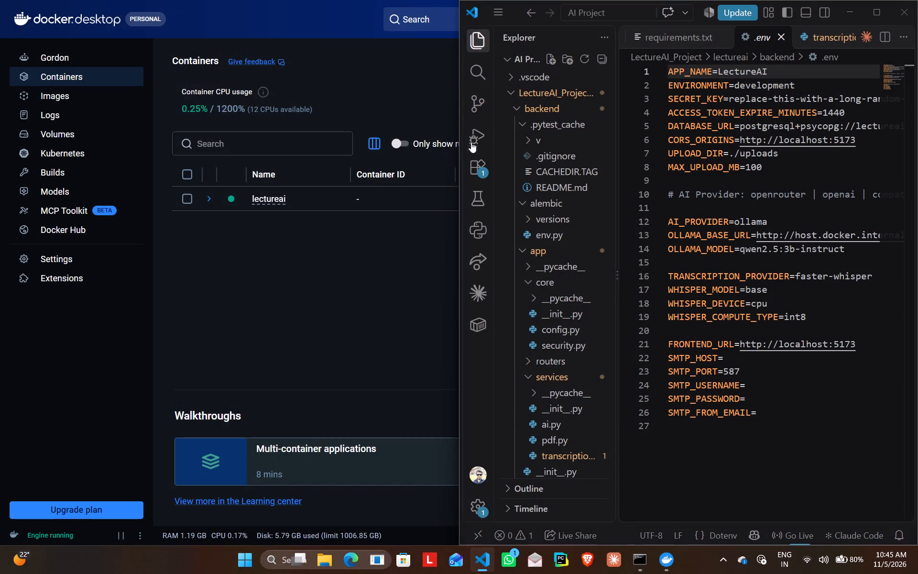
Close the remaining Visual Studio Code, Command Prompt and Docker Desktop windows to clear the desktop.
{"action": "left_click", "coordinate": [907, 15]}
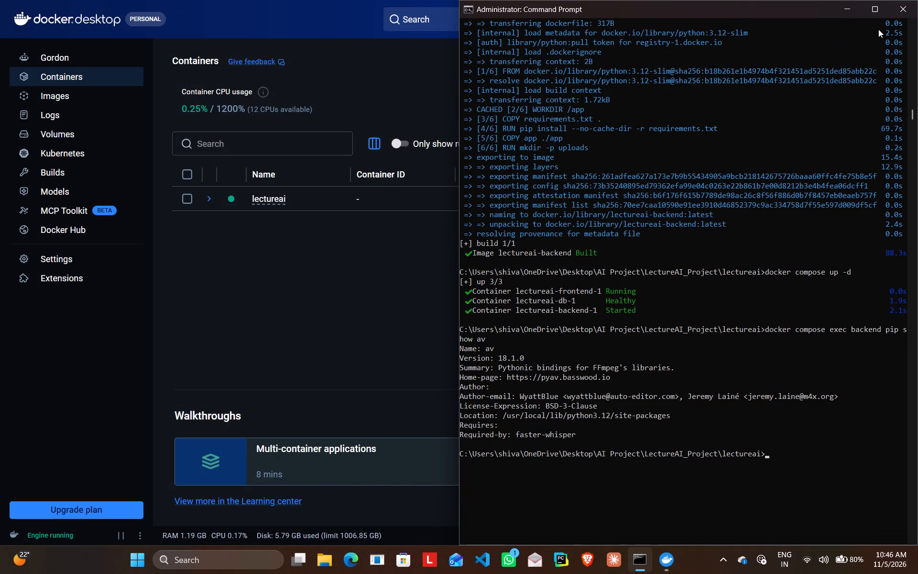
{"action": "left_click", "coordinate": [901, 20]}
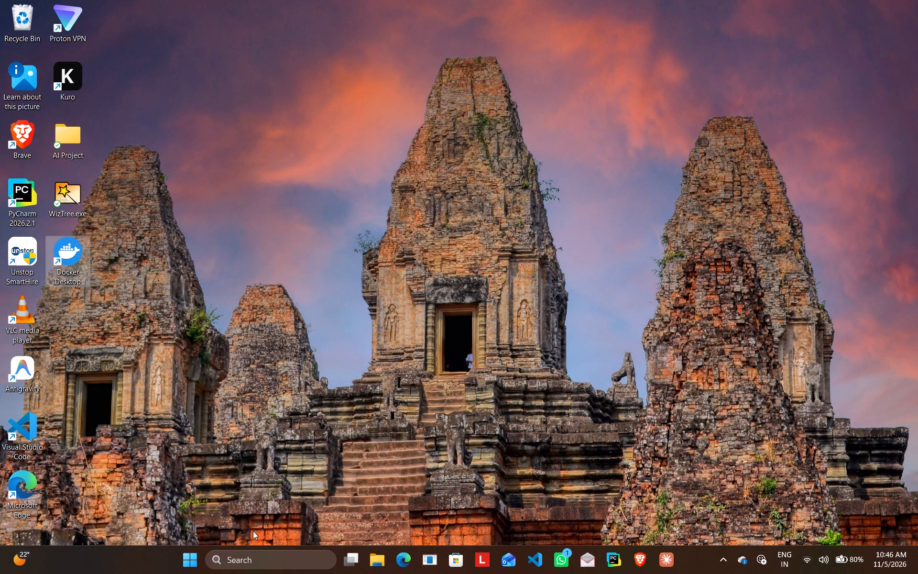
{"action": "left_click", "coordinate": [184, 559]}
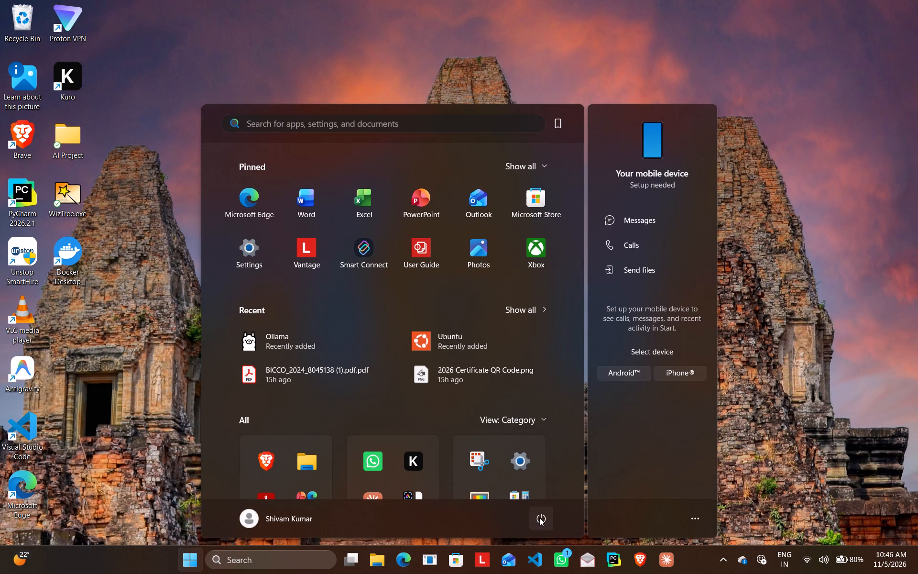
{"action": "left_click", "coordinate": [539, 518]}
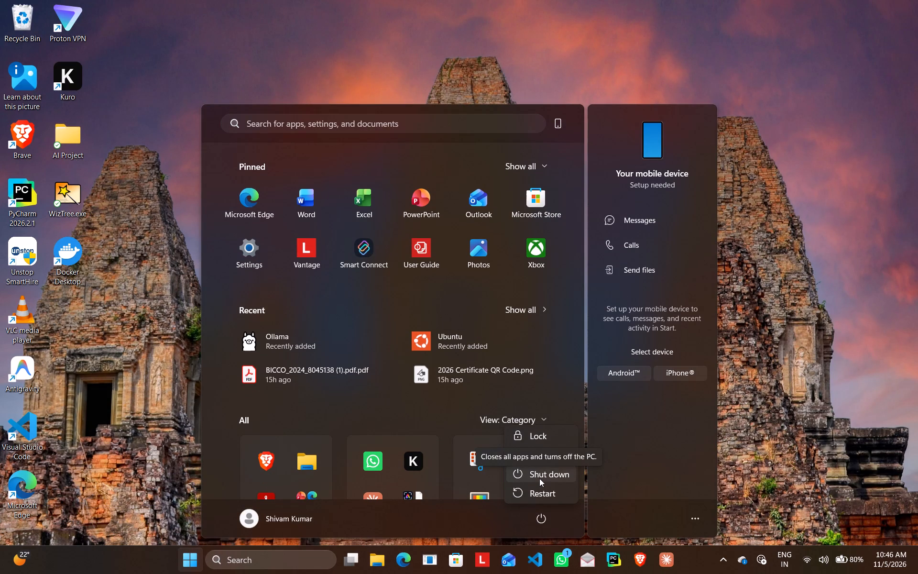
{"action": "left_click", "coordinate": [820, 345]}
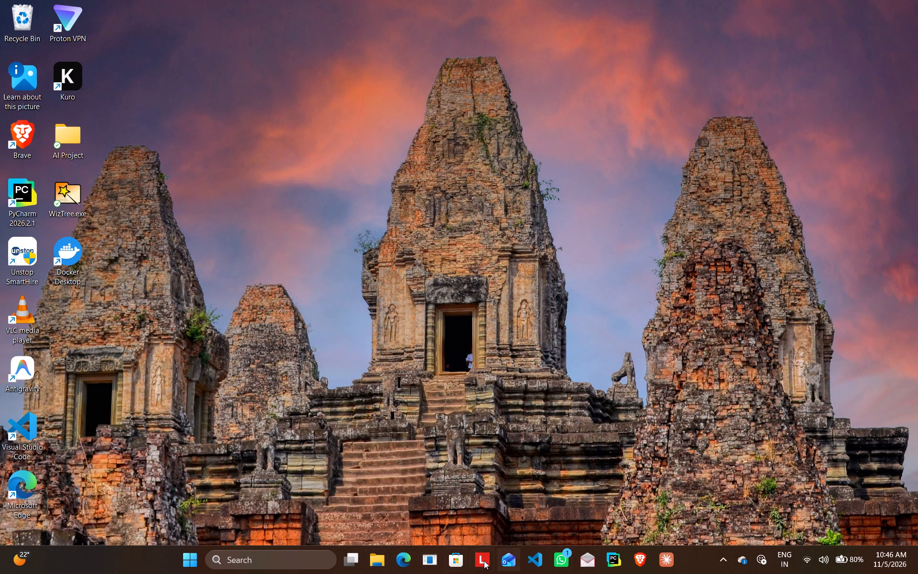
Open the Untitled design.pptx presentation from the recent files in File Explorer.
{"action": "left_click", "coordinate": [377, 561]}
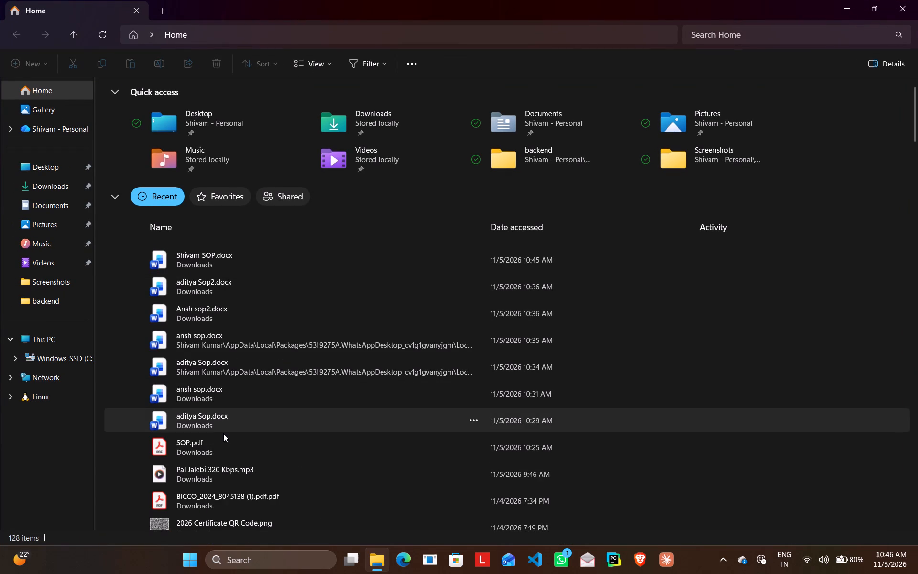
{"action": "scroll", "coordinate": [207, 449], "scroll_direction": "down", "scroll_amount": 1}
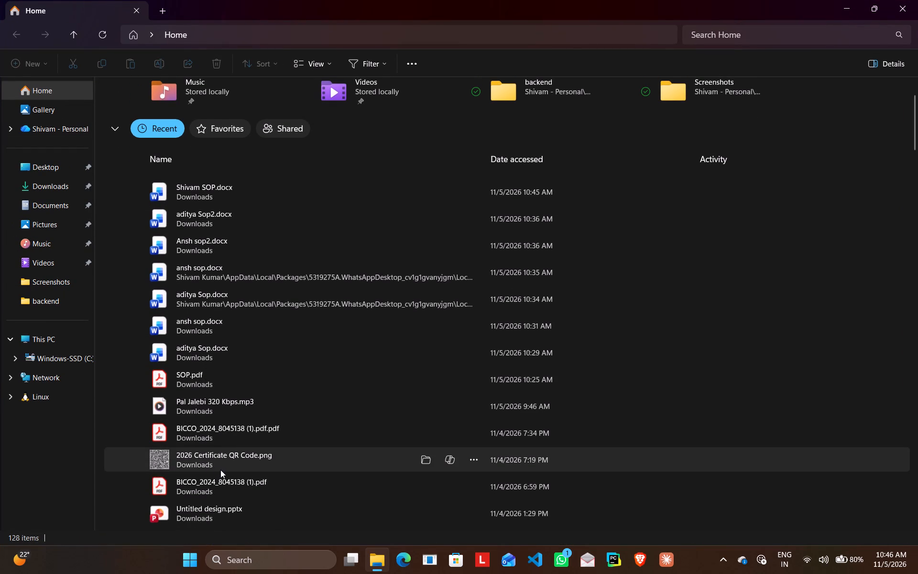
{"action": "scroll", "coordinate": [221, 472], "scroll_direction": "down", "scroll_amount": 1}
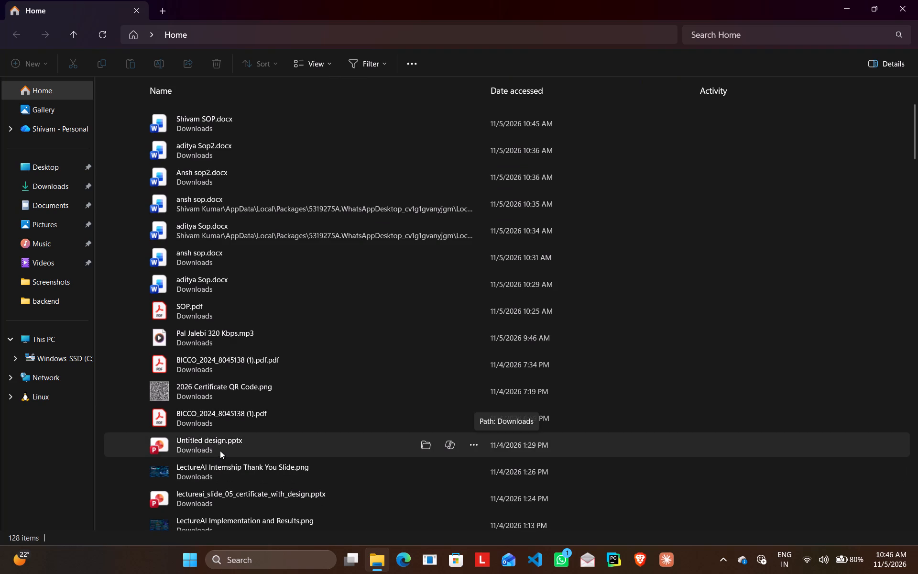
{"action": "left_click", "coordinate": [220, 451]}
{"action": "double_click", "coordinate": [220, 451]}
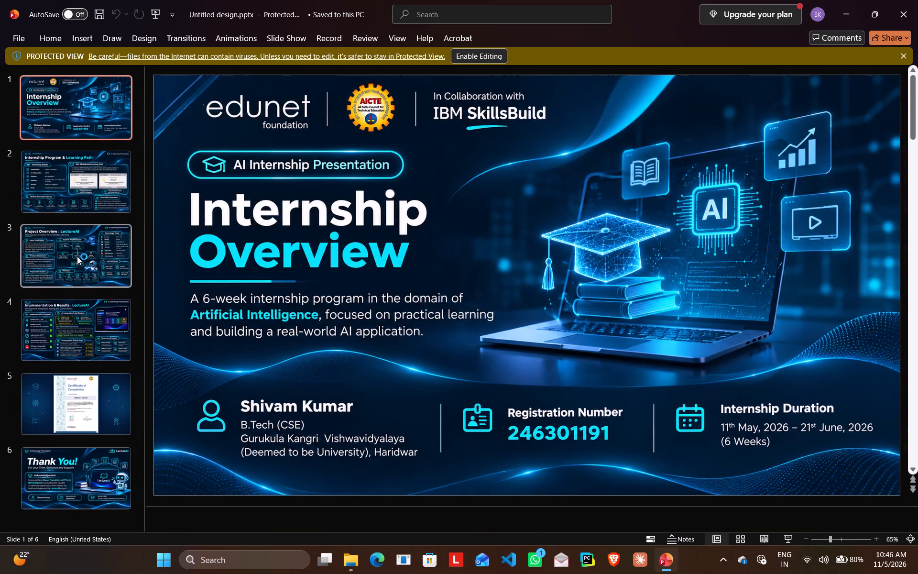
Look through the internship presentation's slides up to the closing Thank You slide, and close the presentation and File Explorer.
{"action": "left_click", "coordinate": [87, 193]}
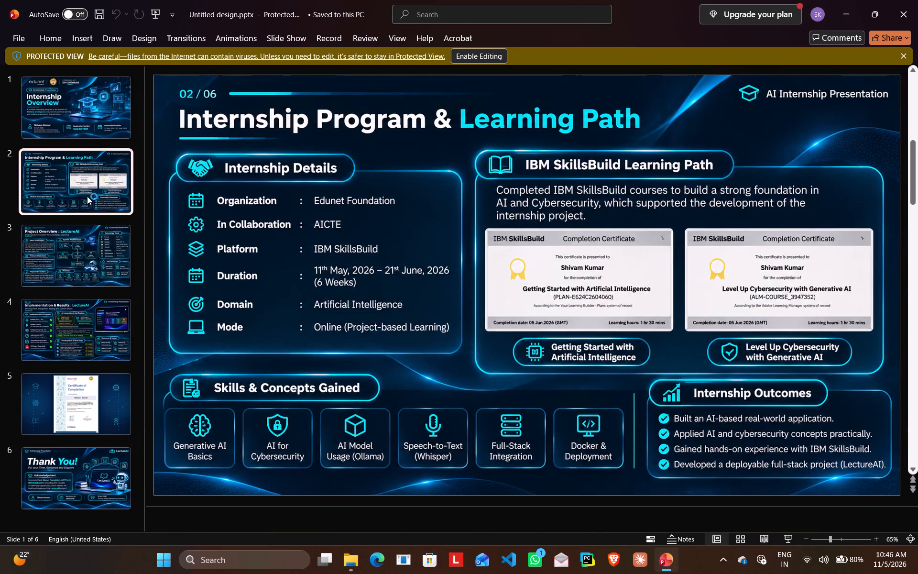
{"action": "left_click", "coordinate": [73, 256]}
{"action": "left_click", "coordinate": [57, 331]}
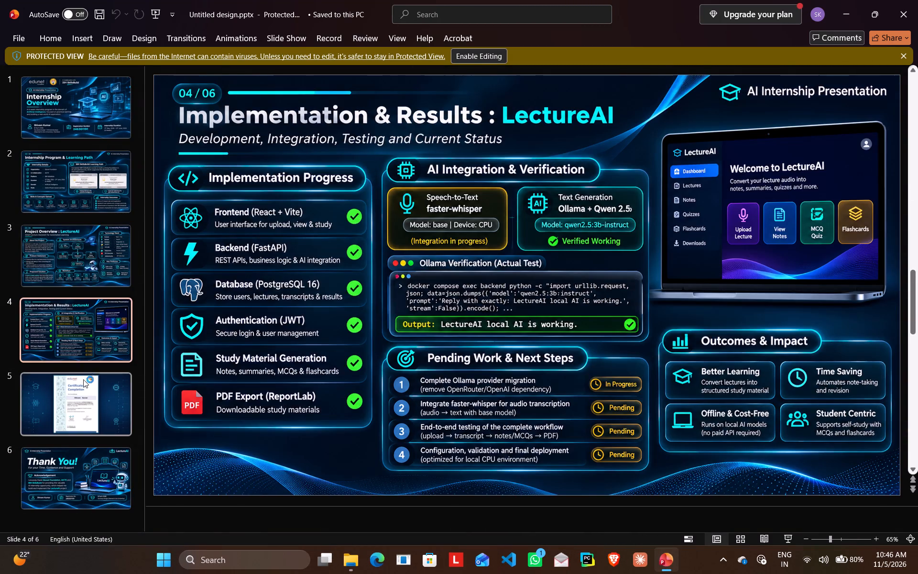
{"action": "left_click", "coordinate": [79, 388]}
{"action": "left_click", "coordinate": [85, 462]}
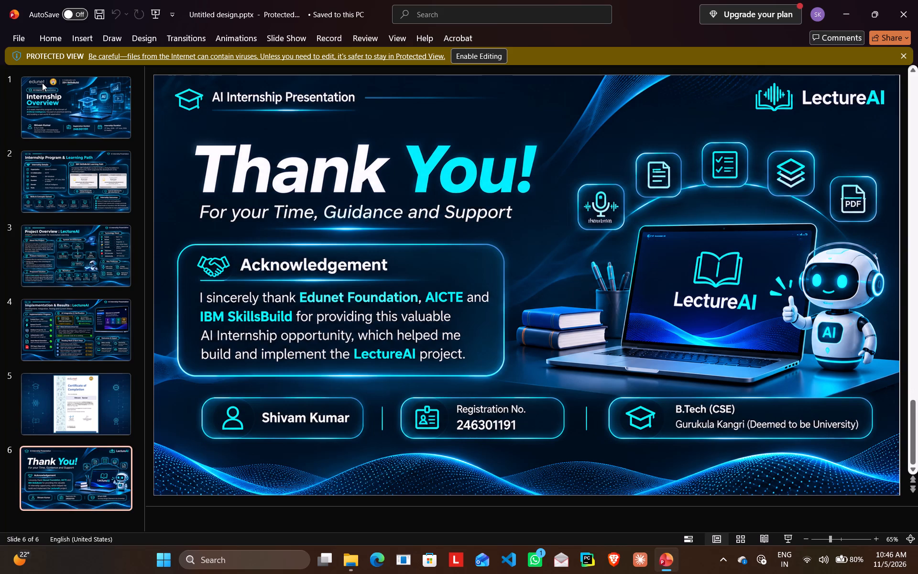
{"action": "left_click", "coordinate": [62, 119]}
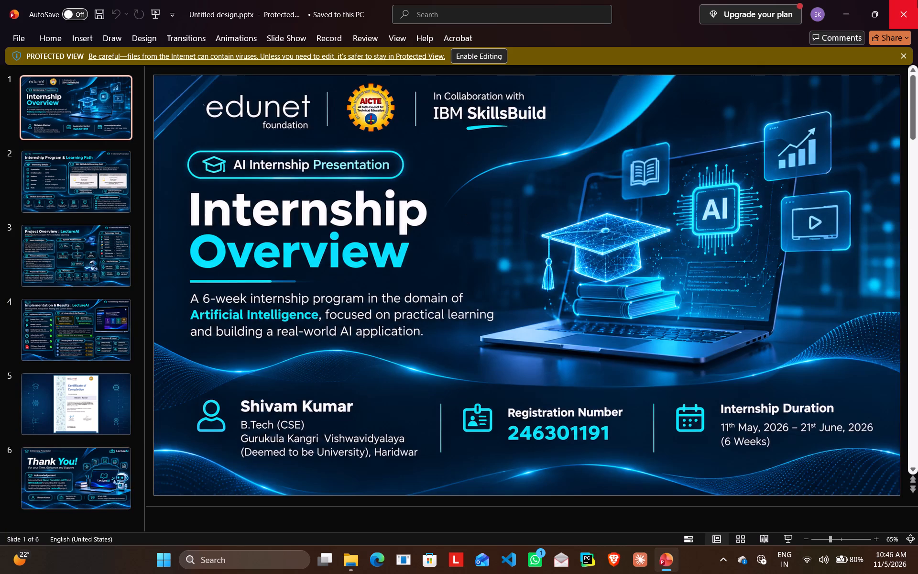
{"action": "left_click", "coordinate": [669, 571]}
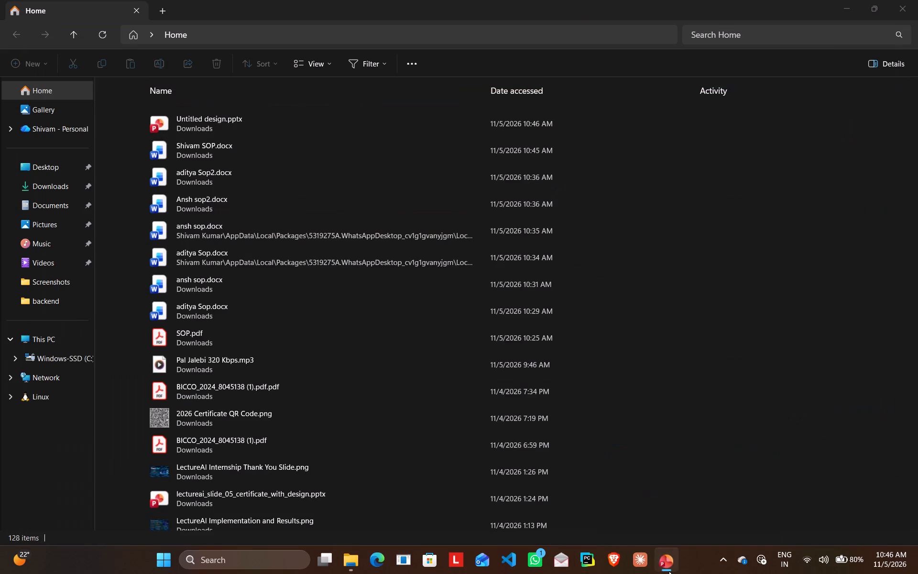
{"action": "left_click", "coordinate": [917, 0]}
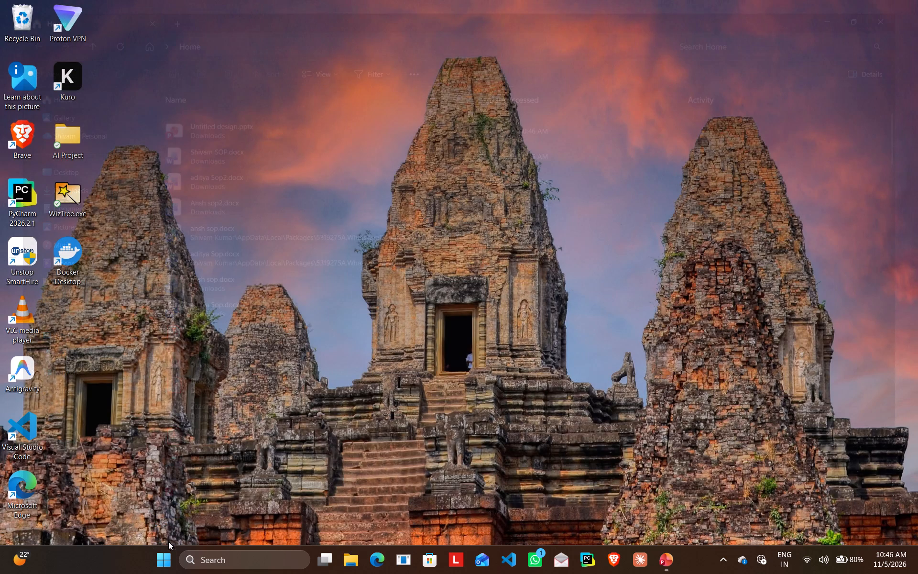
Open the computer's power options.
{"action": "left_click", "coordinate": [167, 546]}
{"action": "left_click", "coordinate": [552, 522]}
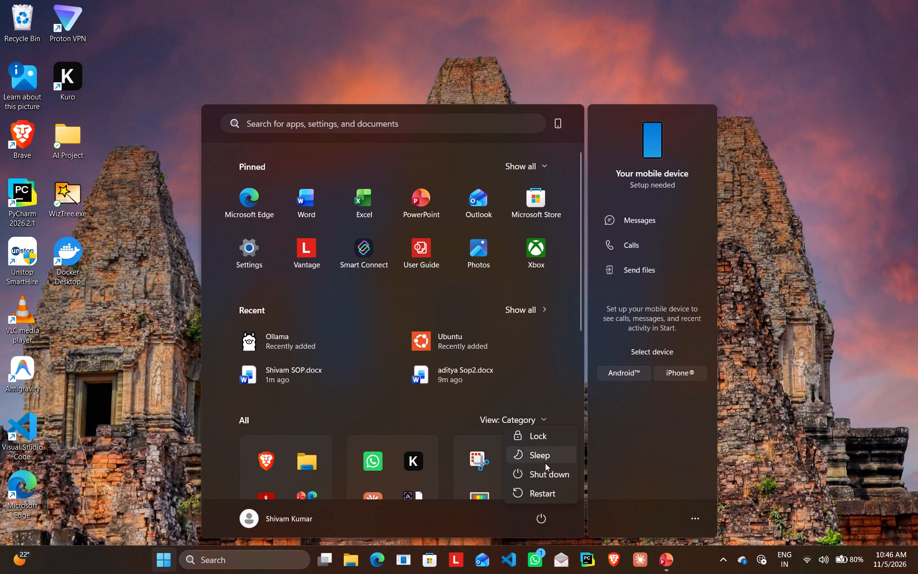